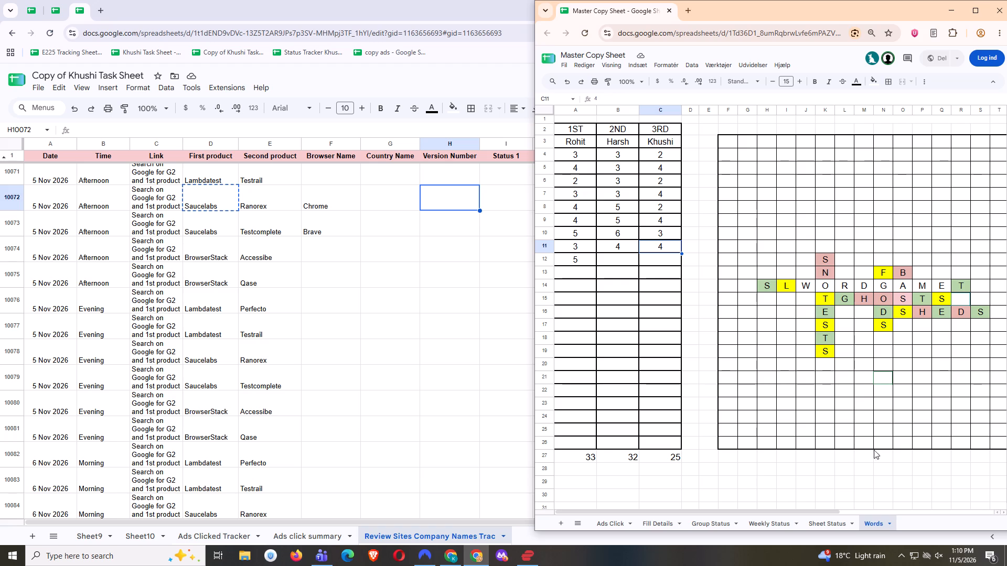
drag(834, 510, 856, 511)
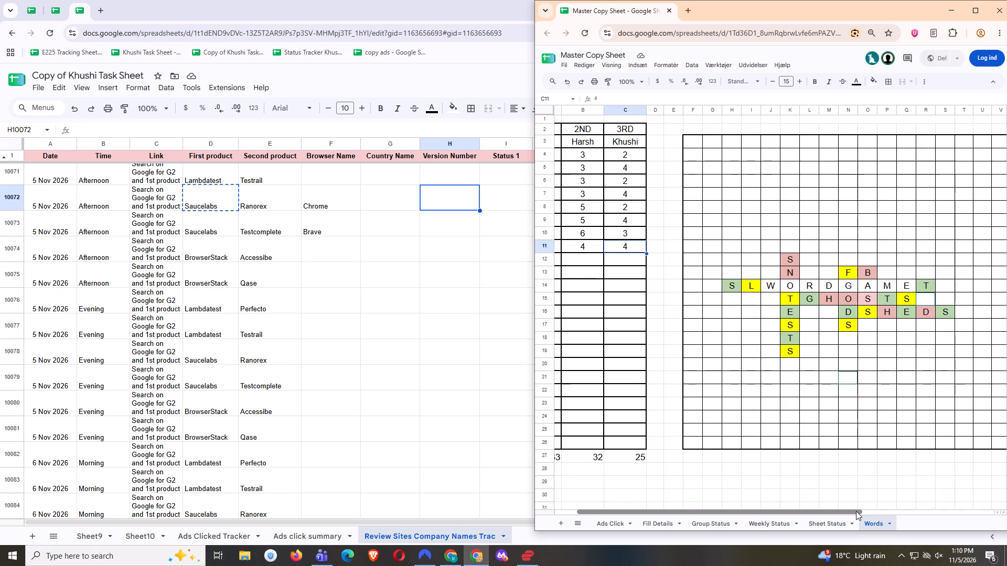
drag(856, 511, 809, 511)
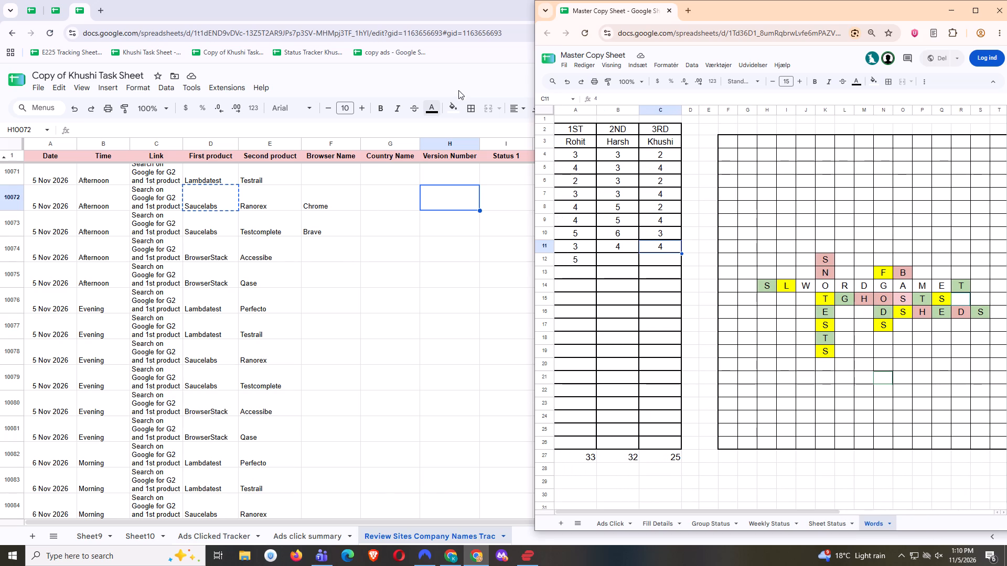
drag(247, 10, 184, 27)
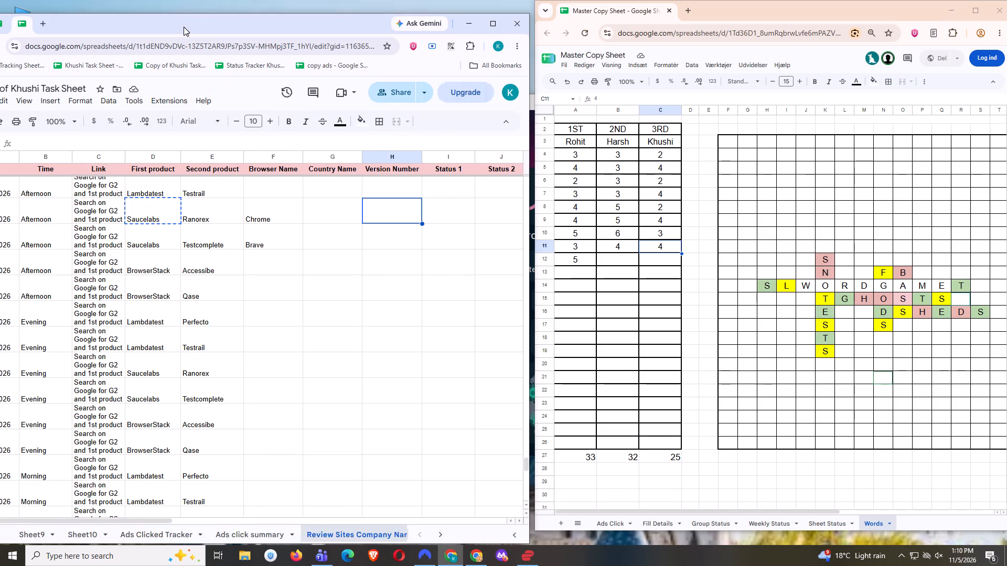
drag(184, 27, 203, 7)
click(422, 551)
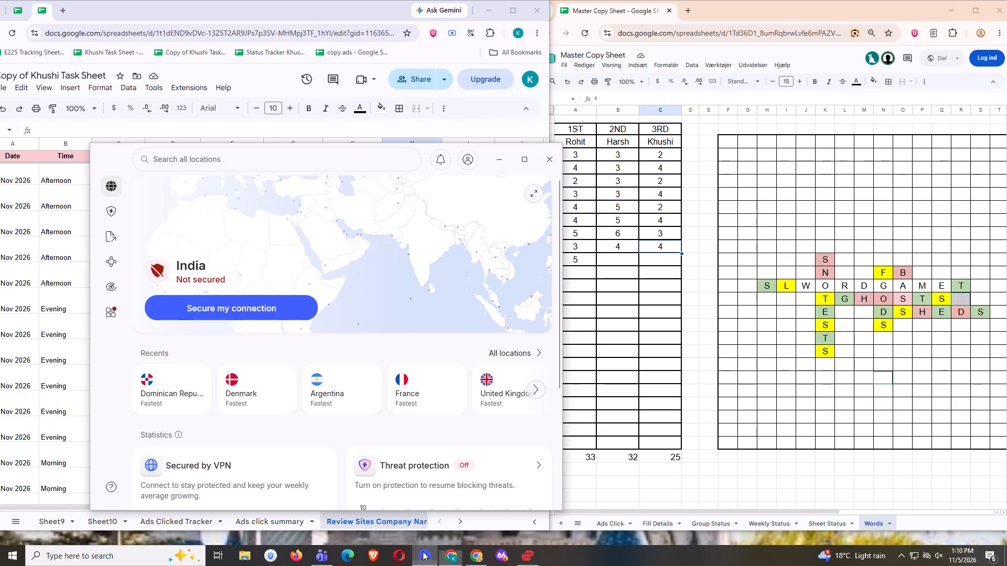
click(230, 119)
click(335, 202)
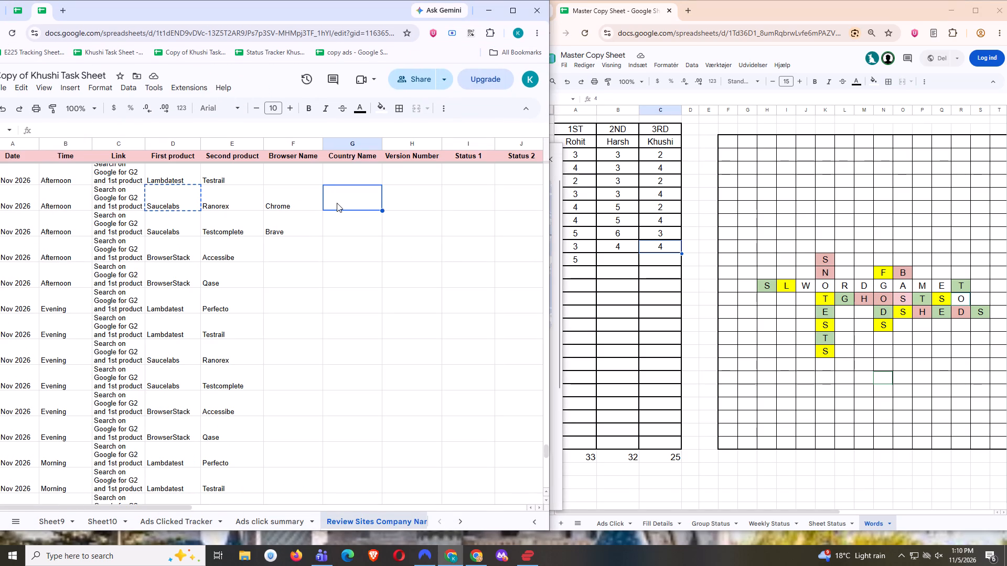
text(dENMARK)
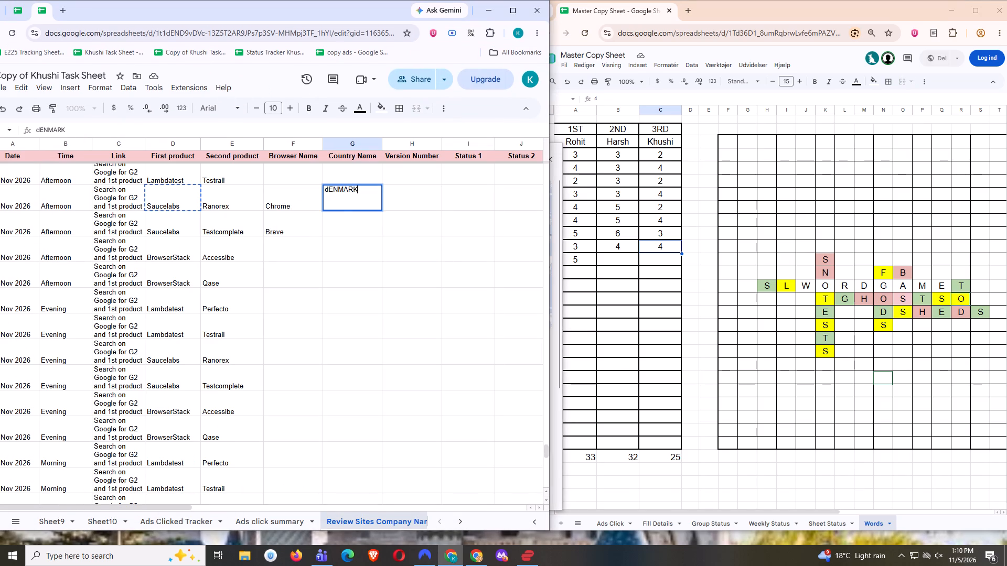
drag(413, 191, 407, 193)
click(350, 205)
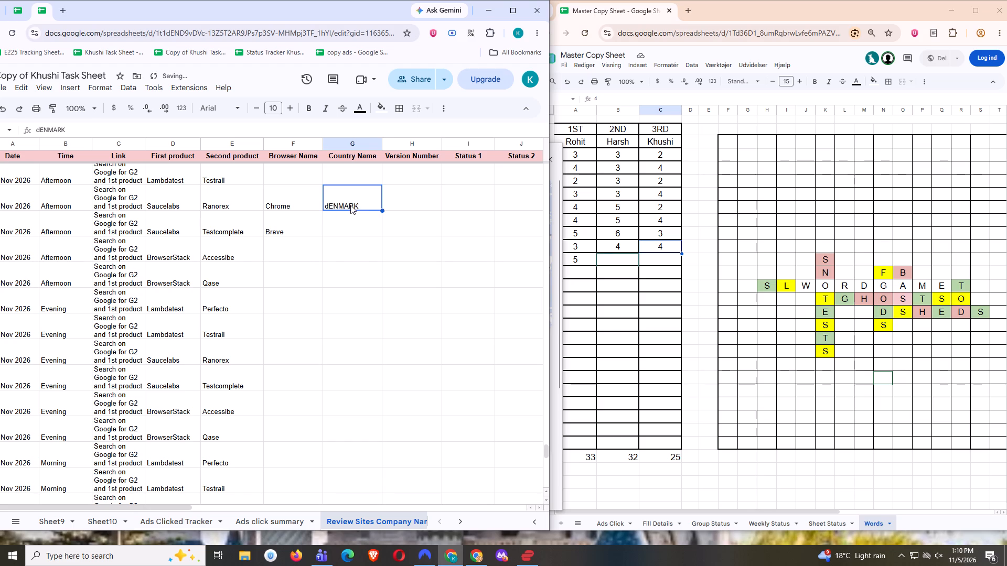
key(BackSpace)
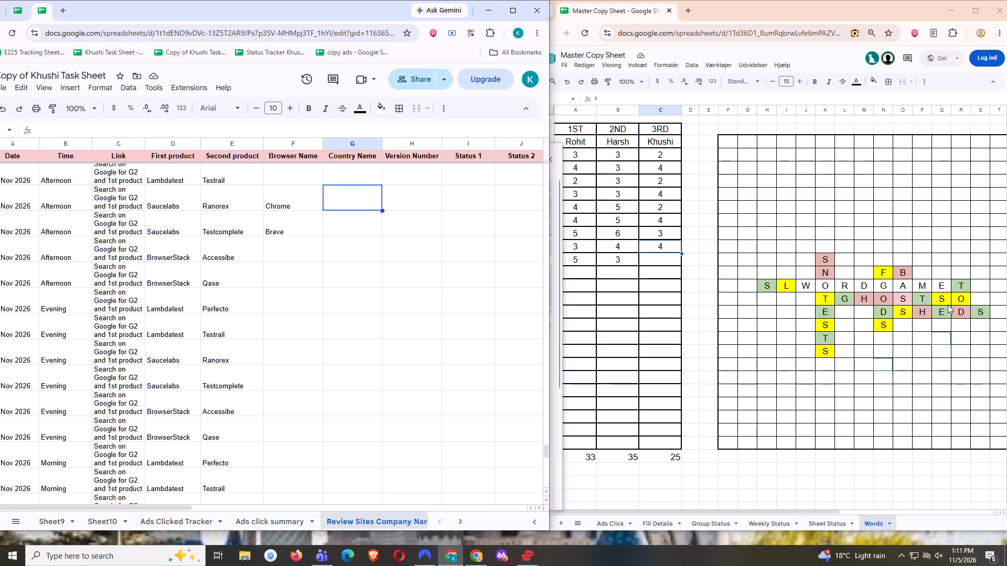
Add the letter N in cell S15 of the word grid, after the O, and fill the cell light red.
click(982, 300)
key(n)
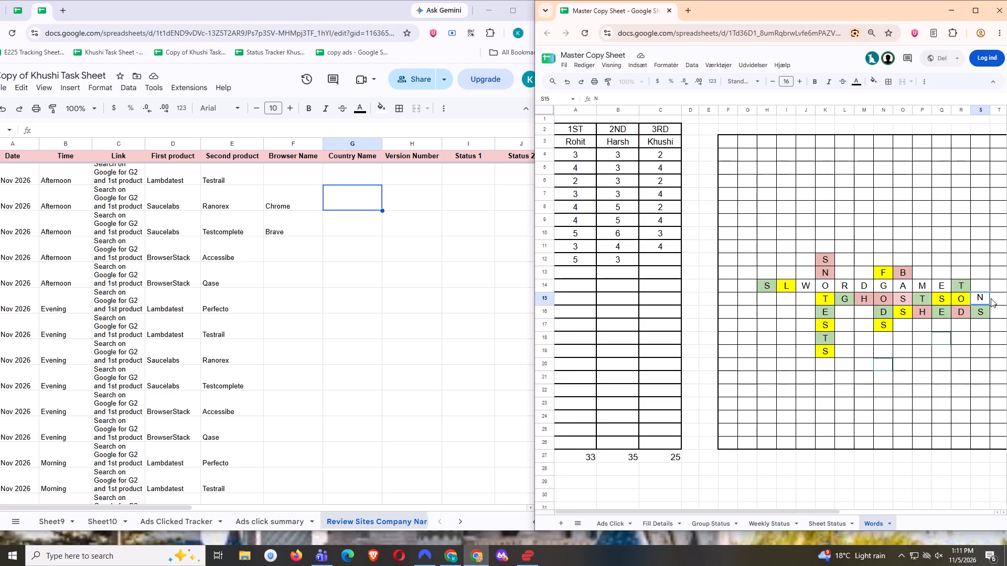
click(994, 301)
click(985, 300)
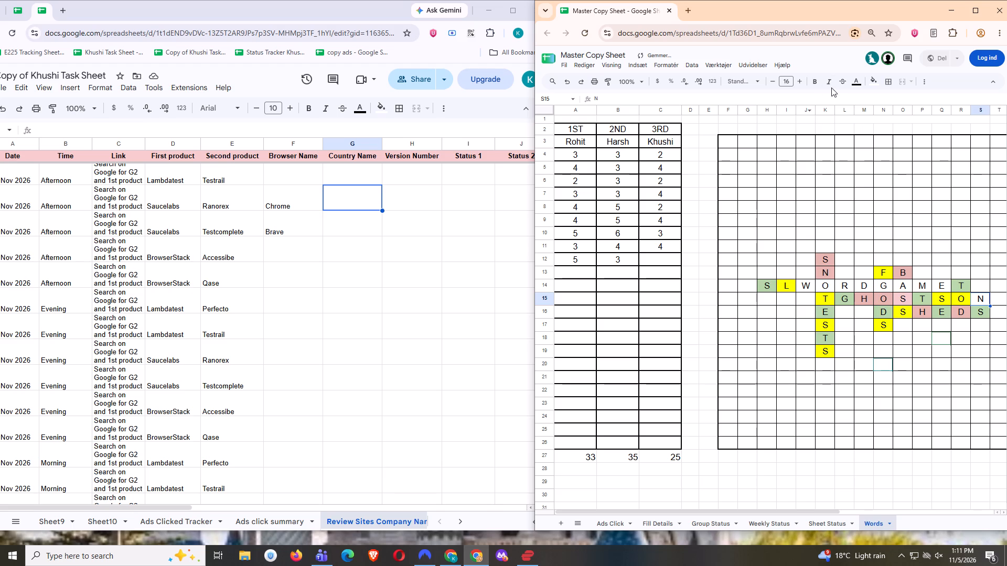
click(867, 81)
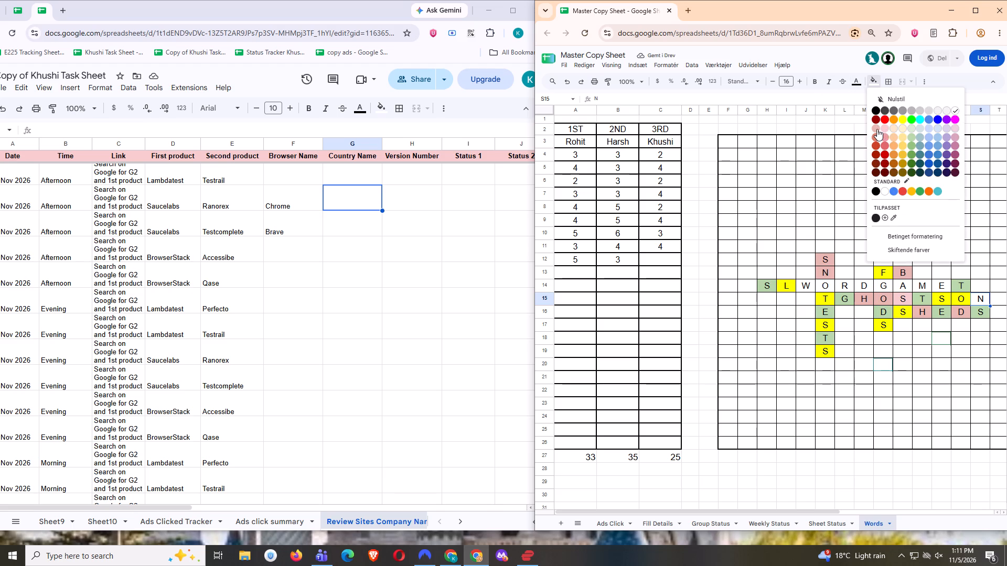
click(877, 129)
Enter a score of 3 in row 12 of the 3RD player's column on the Words sheet.
click(654, 262)
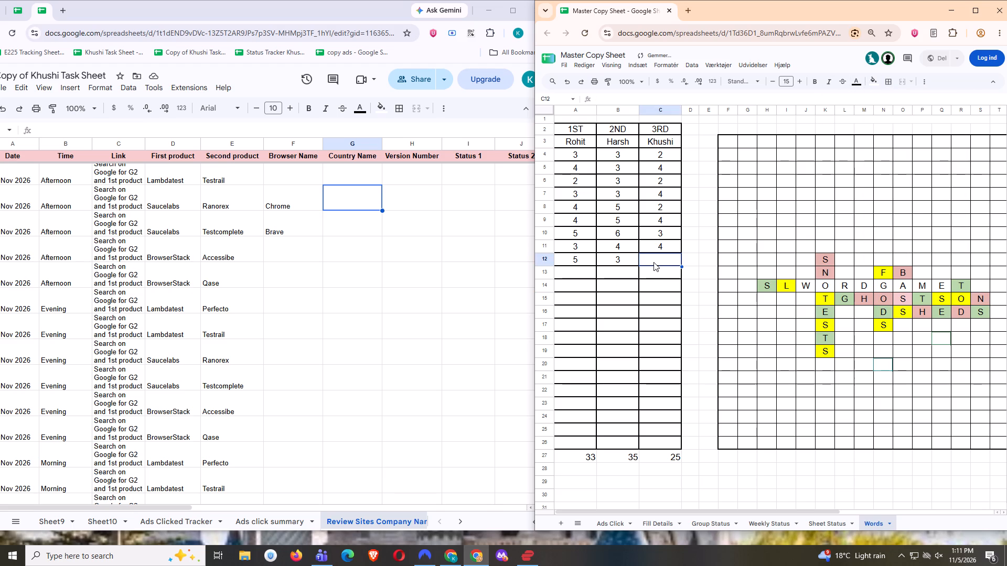
key(3)
click(661, 269)
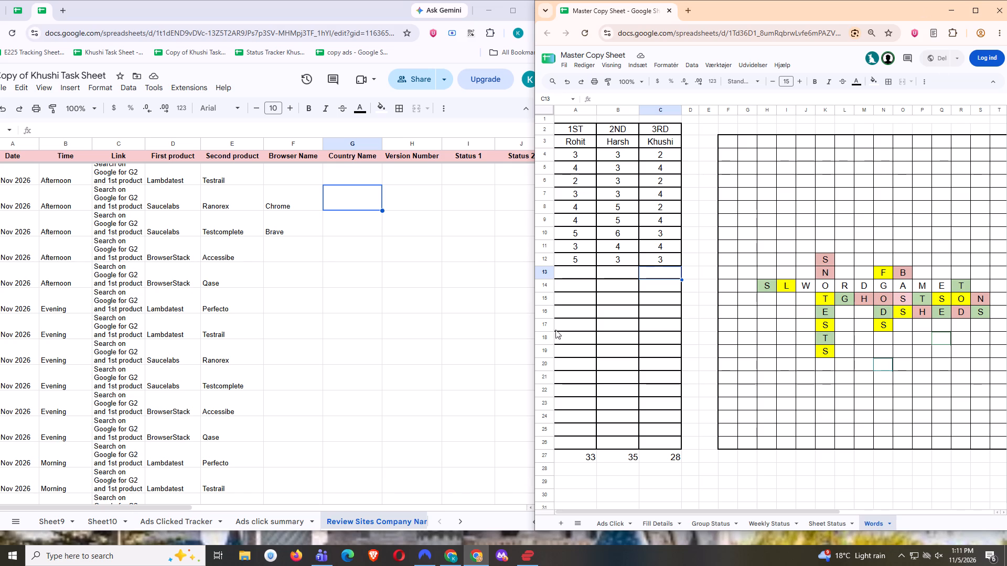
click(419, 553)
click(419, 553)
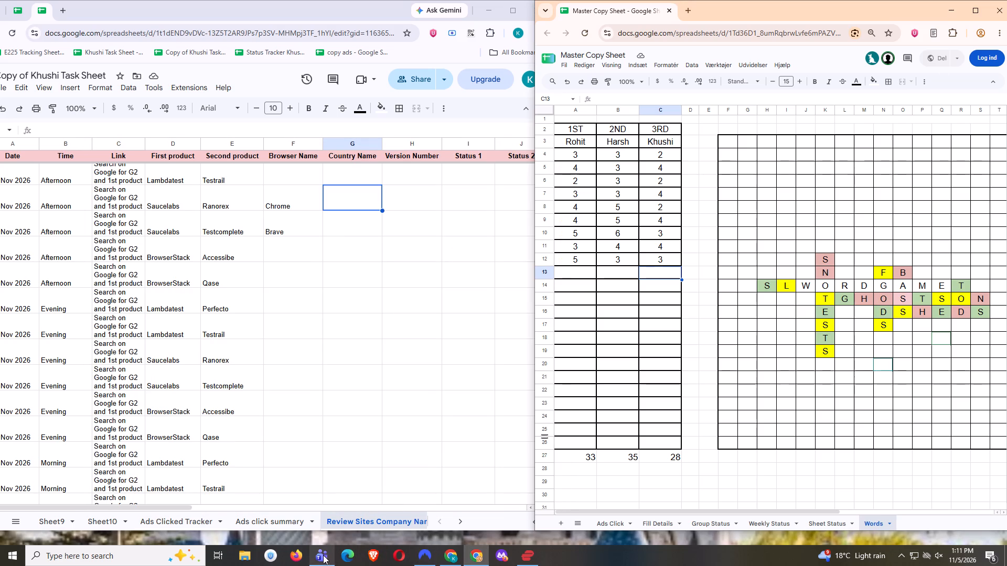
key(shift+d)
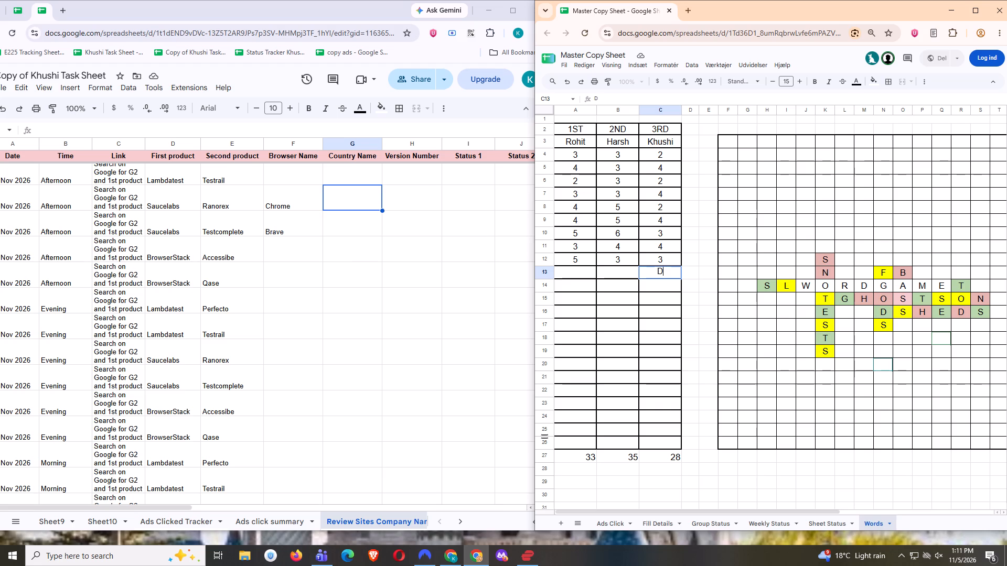
Maximize the Copy of Khushi Task Sheet window and enter Denmark as the country name in row 10072.
drag(353, 186, 353, 191)
double_click(354, 210)
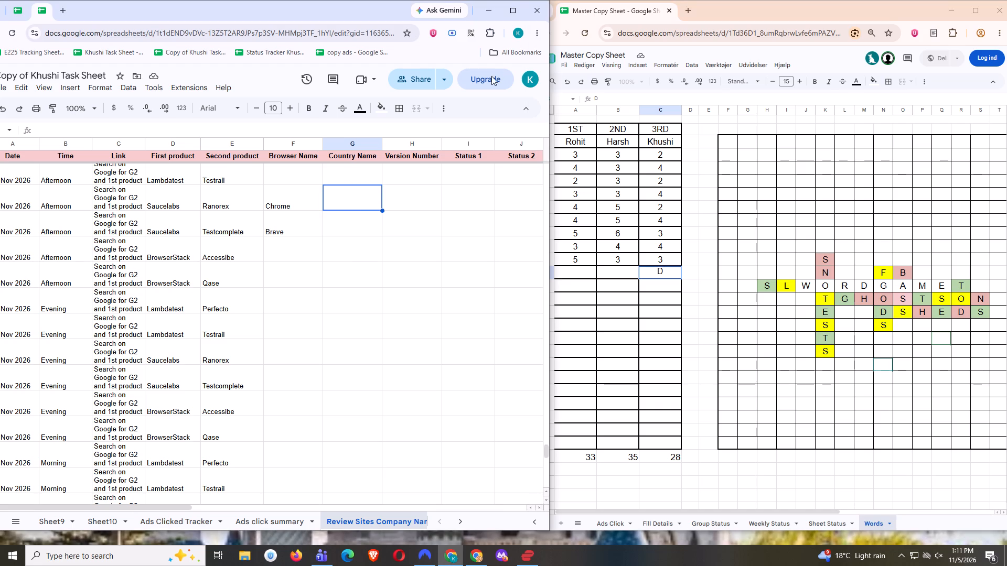
click(519, 1)
double_click(370, 195)
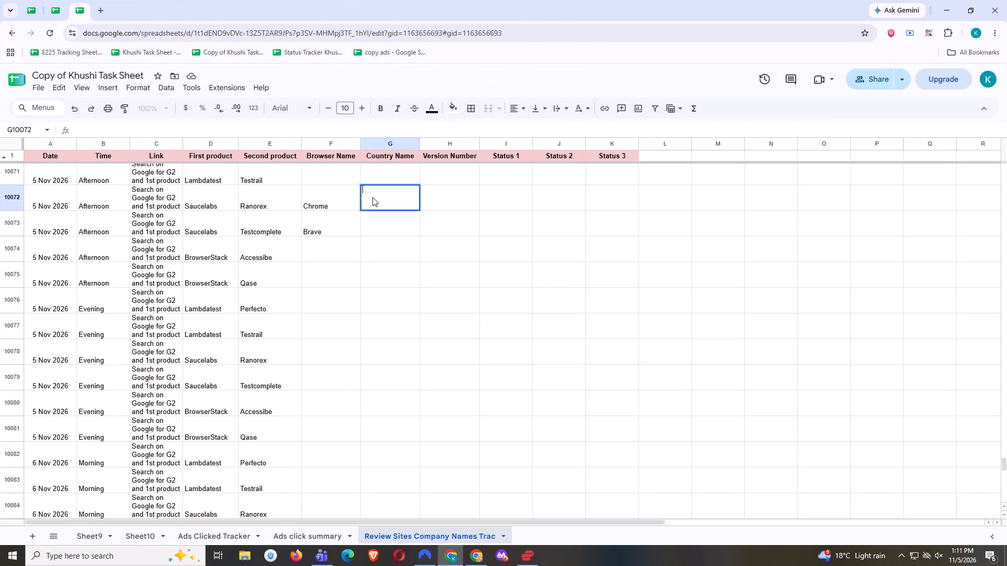
key(shift+d)
text(enmar)
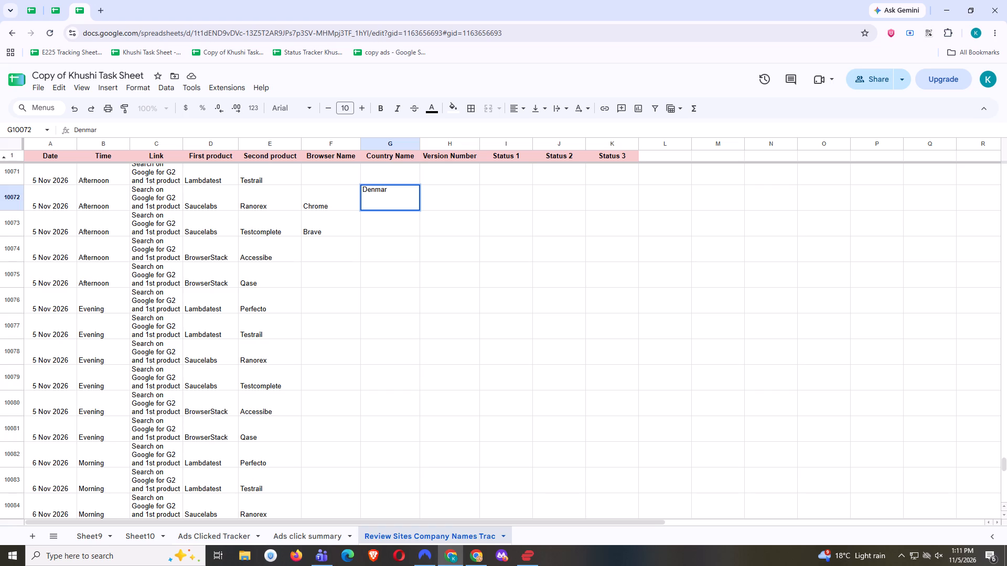
key(k)
Enter Done as Status 1 in row 10072, the 5 Nov afternoon Saucelabs and Ranorex entry.
click(531, 196)
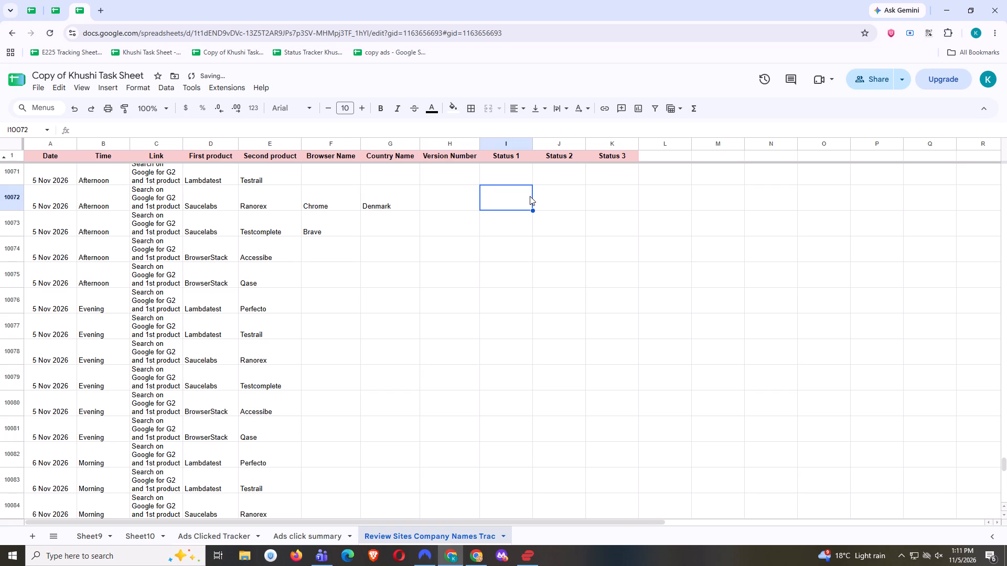
text(Do)
key(Return)
key(Up)
key(Return)
text(ne)
key(Return)
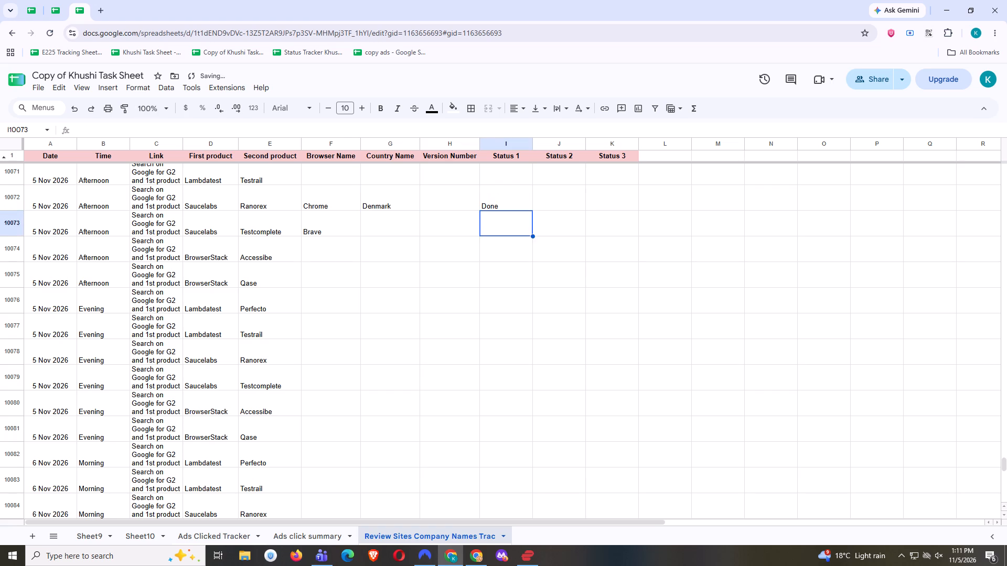
Enter Dominican Republic as the country name in row 10073, the Saucelabs and Testcomplete entry.
key(Left)
key(Left)
key(Left)
key(Right)
text(Dominican Republic)
drag(548, 268, 537, 267)
Copy the Done status from row 10072 into Status 1 of row 10073.
click(494, 204)
key(ctrl+c)
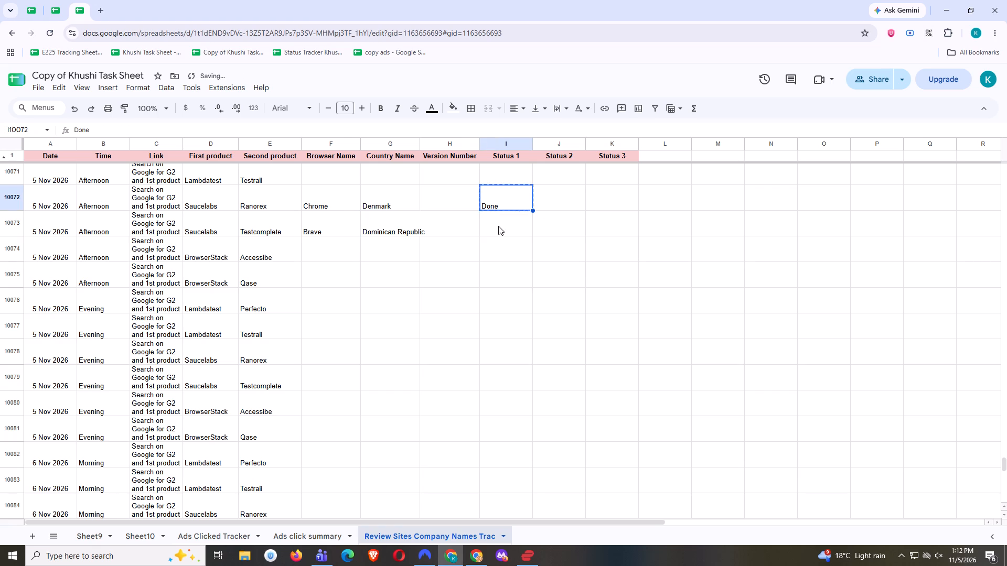
ctrl+click(498, 226)
key(ctrl+v)
click(496, 255)
Copy the Browser Name to Status 1 entries of rows 10066 to 10073 into the same rows of Khushi Task Sheet's Review Sites tracker.
scroll(291, 387, up, 4)
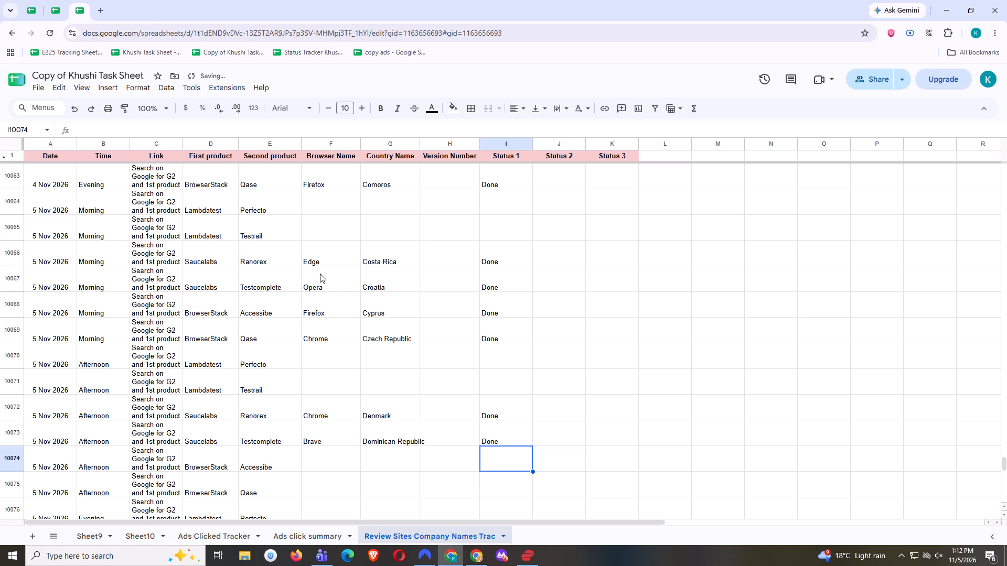
drag(319, 258, 511, 441)
key(ctrl+c)
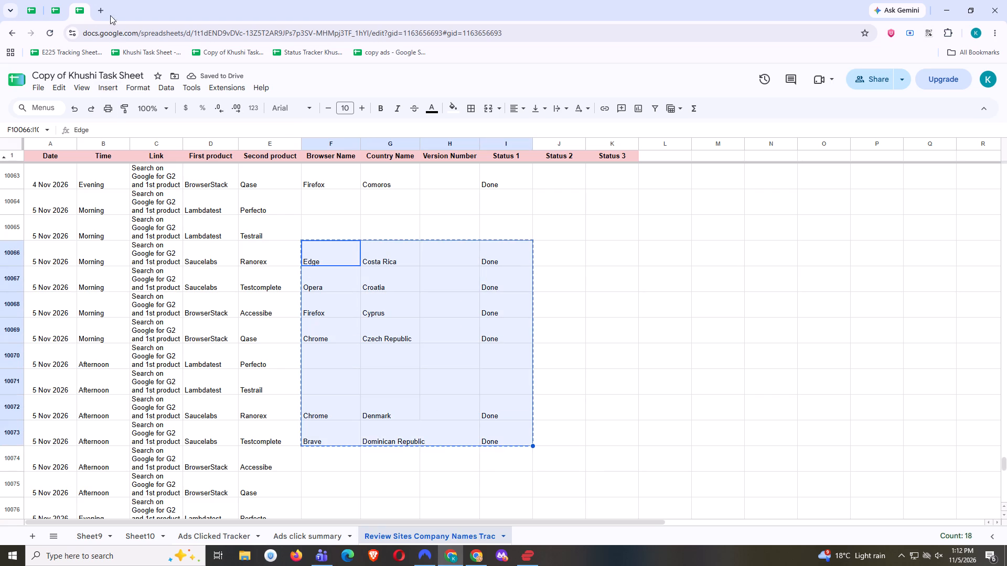
click(52, 14)
click(520, 536)
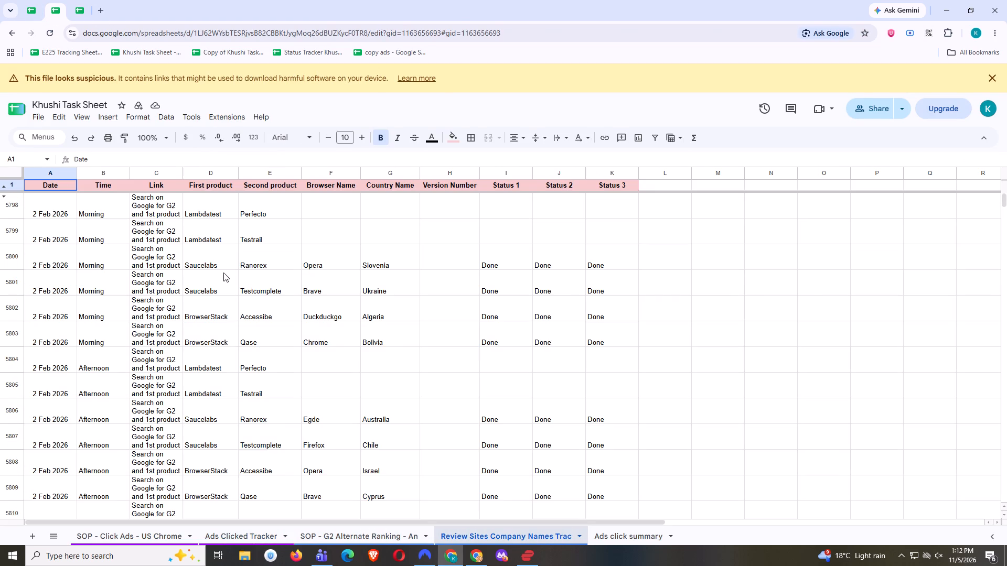
click(253, 262)
key(ctrl+Down)
key(Right)
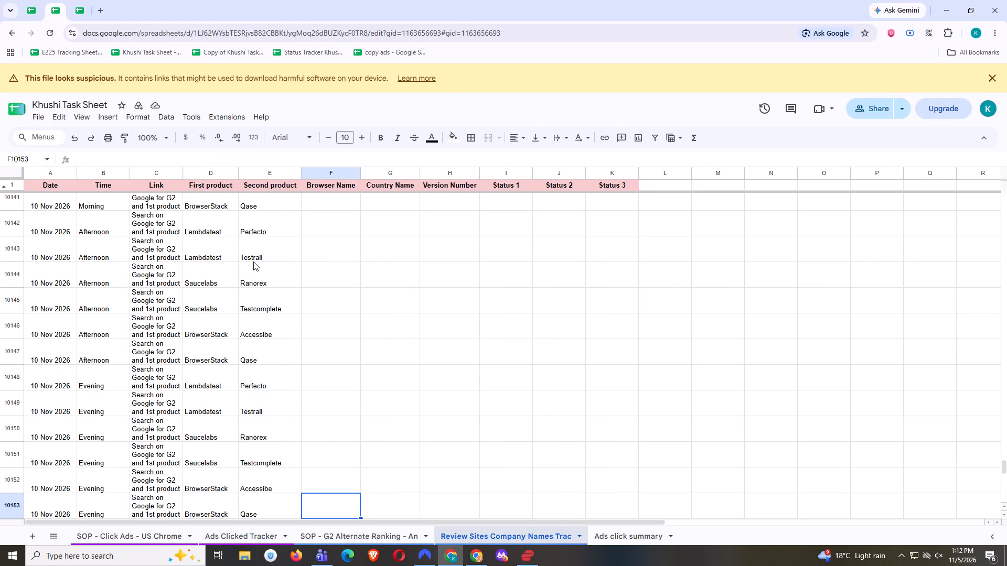
key(ctrl+Up)
key(Down)
key(Down)
key(Down)
key(ctrl+v)
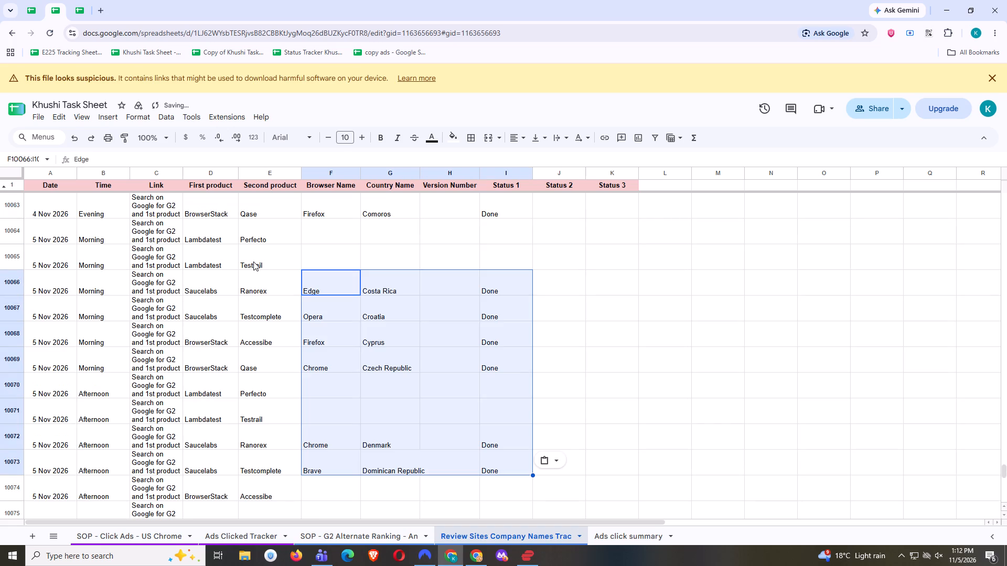
click(727, 284)
scroll(402, 472, down, 2)
Open Khushi Task Sheet's Ads Clicked Tracker, and copy the company ad counts B4:B2725 from Sheet9 of Copy of Khushi Task Sheet.
click(229, 521)
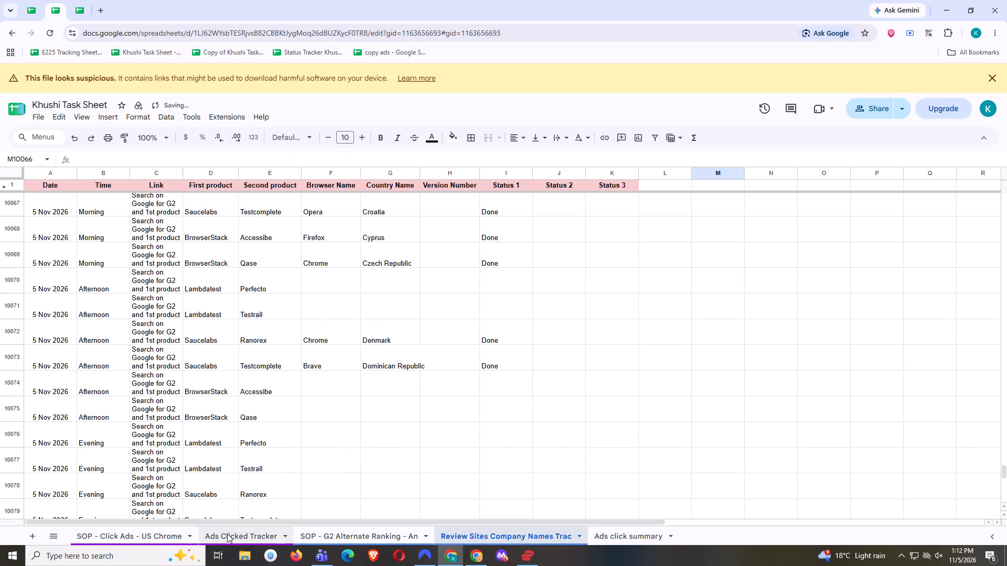
click(227, 534)
click(78, 19)
click(308, 464)
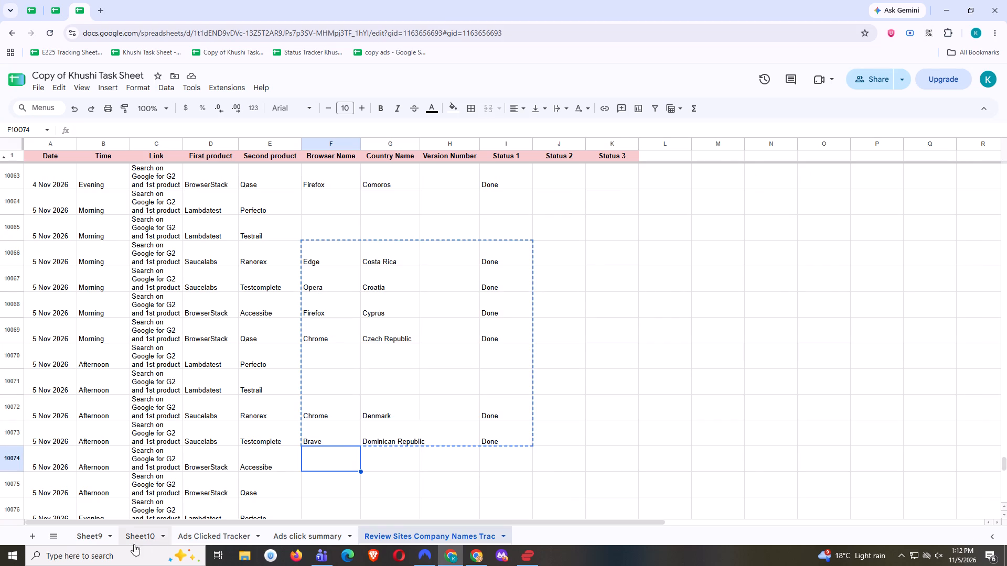
click(85, 534)
scroll(118, 166, up, 2)
click(115, 198)
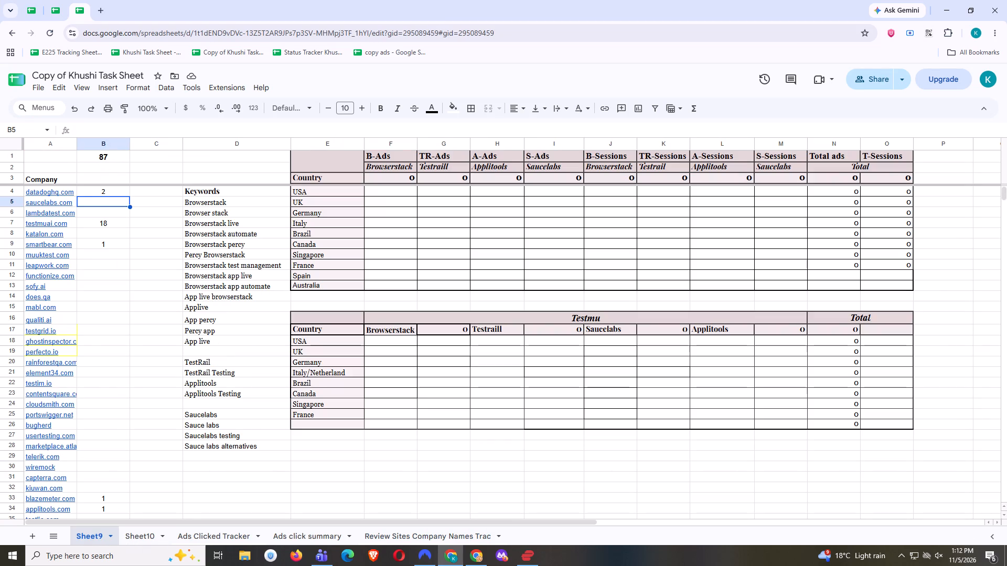
click(120, 193)
key(ctrl+shift+Down)
key(ctrl+shift+Down)
key(ctrl+shift+Down)
key(ctrl+shift+Down)
key(ctrl+shift+Down)
key(ctrl+shift+Down)
key(ctrl+shift+Down)
key(ctrl+shift+Down)
key(ctrl+shift+Down)
key(ctrl+shift+Down)
key(ctrl+shift+Down)
key(ctrl+shift+Down)
key(ctrl+shift+Down)
key(ctrl+shift+Down)
key(ctrl+shift+Down)
key(ctrl+shift+Down)
key(ctrl+shift+Down)
key(ctrl+shift+Down)
key(ctrl+shift+Down)
key(ctrl+shift+Down)
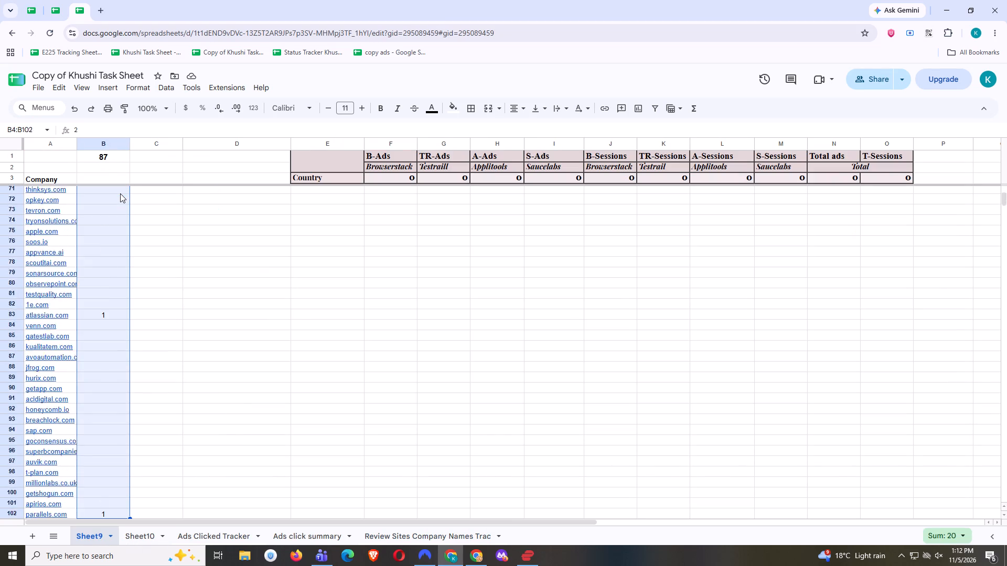
key(ctrl+shift+Up)
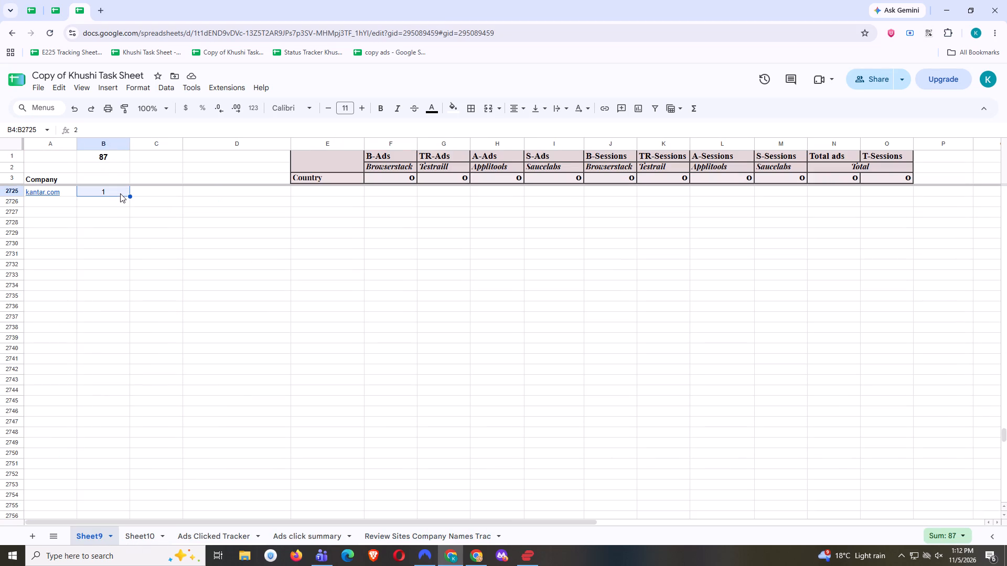
key(ctrl+c)
Paste the copied ad counts into the 5-Nov-26 column of Khushi Task Sheet's Ads Clicked Tracker, starting at the datadoghq.com row.
click(58, 14)
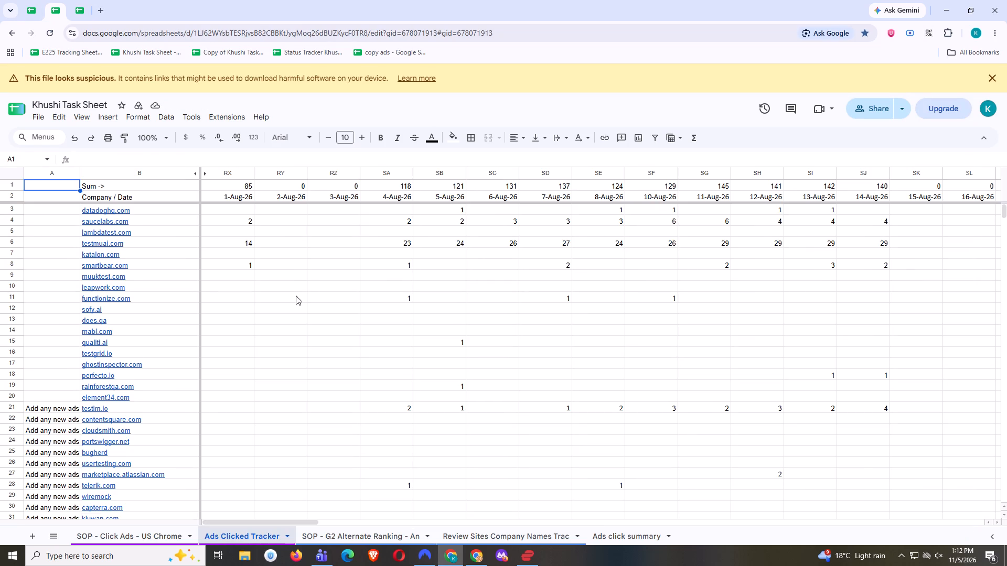
drag(313, 523, 1006, 484)
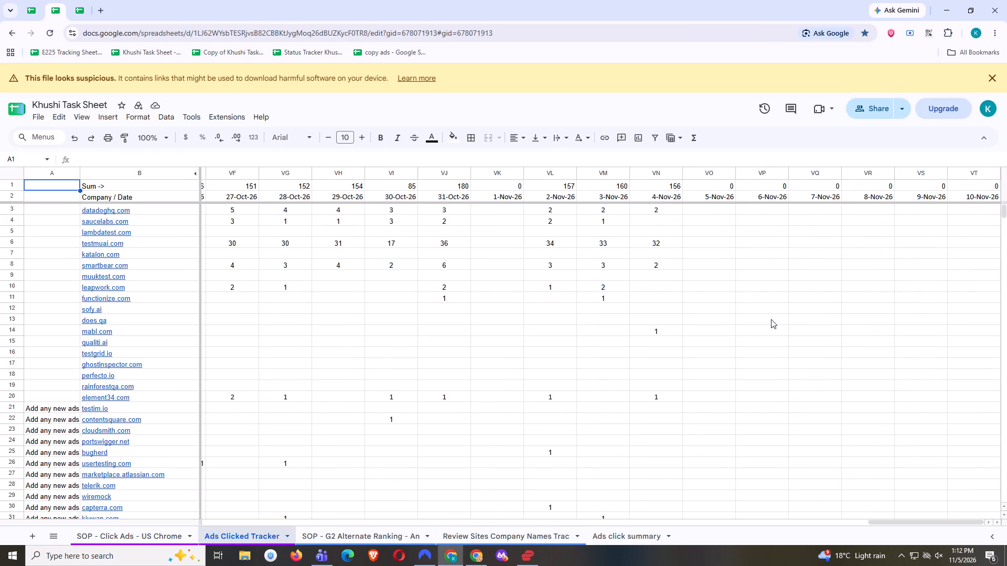
click(694, 211)
key(ctrl+v)
click(776, 211)
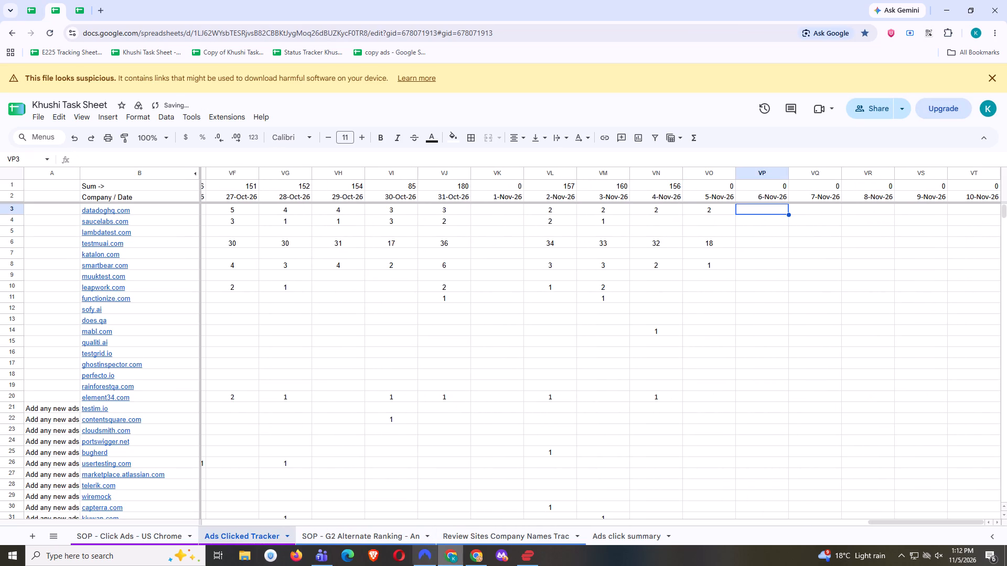
Open the Ads Click sheet of copy ads and clear the Count column, B2:B2720.
click(71, 15)
click(145, 327)
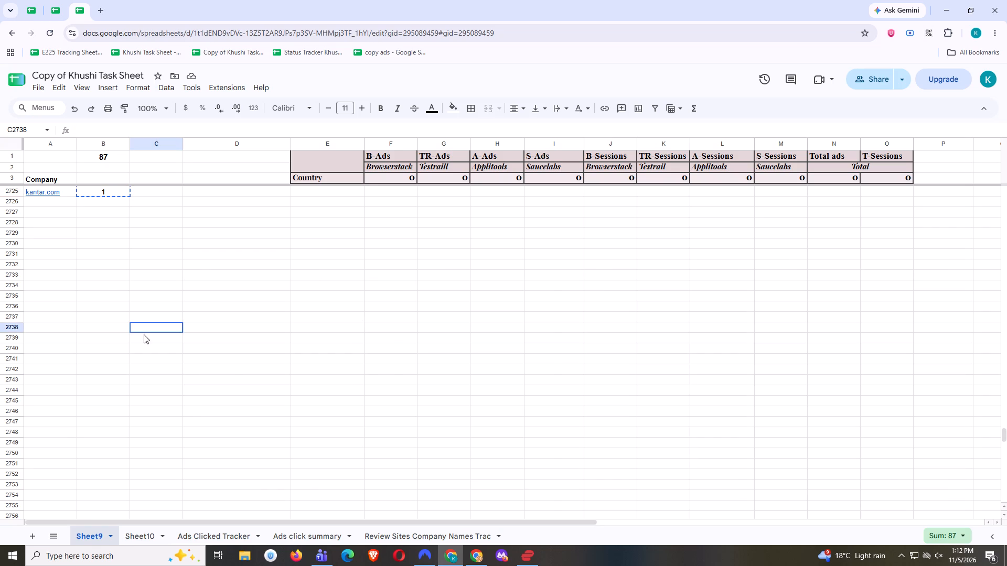
click(130, 535)
click(34, 10)
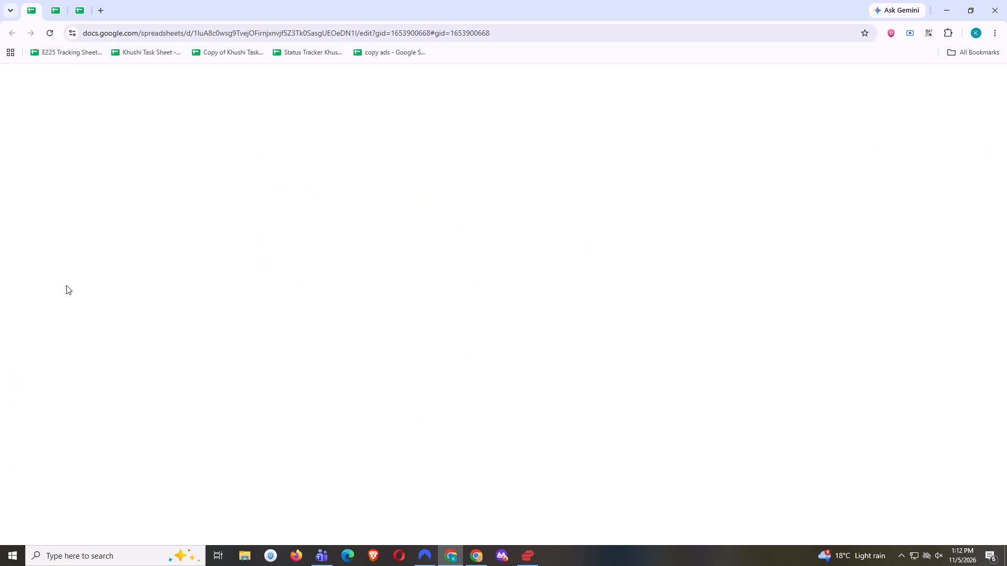
click(80, 538)
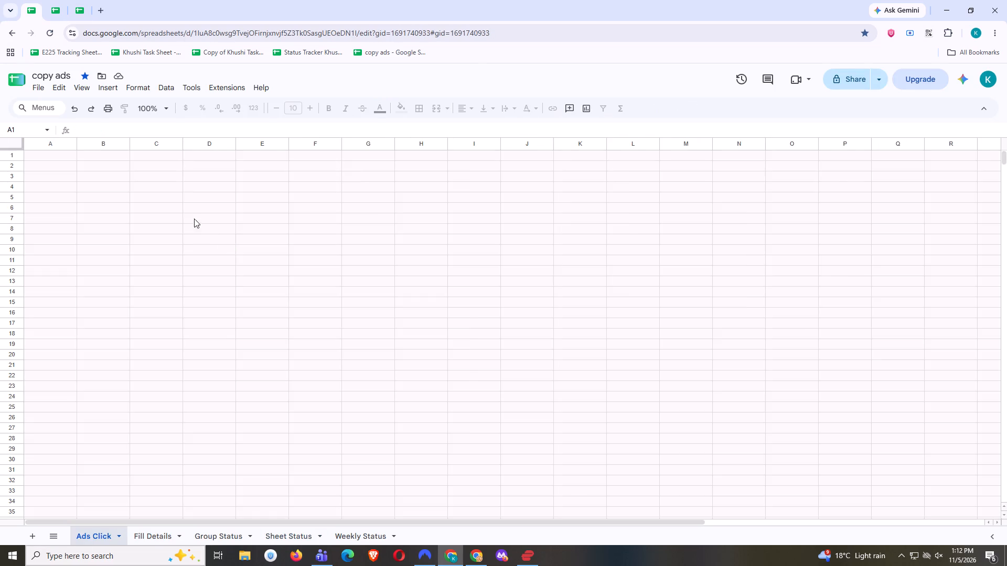
scroll(189, 215, up, 2)
click(130, 174)
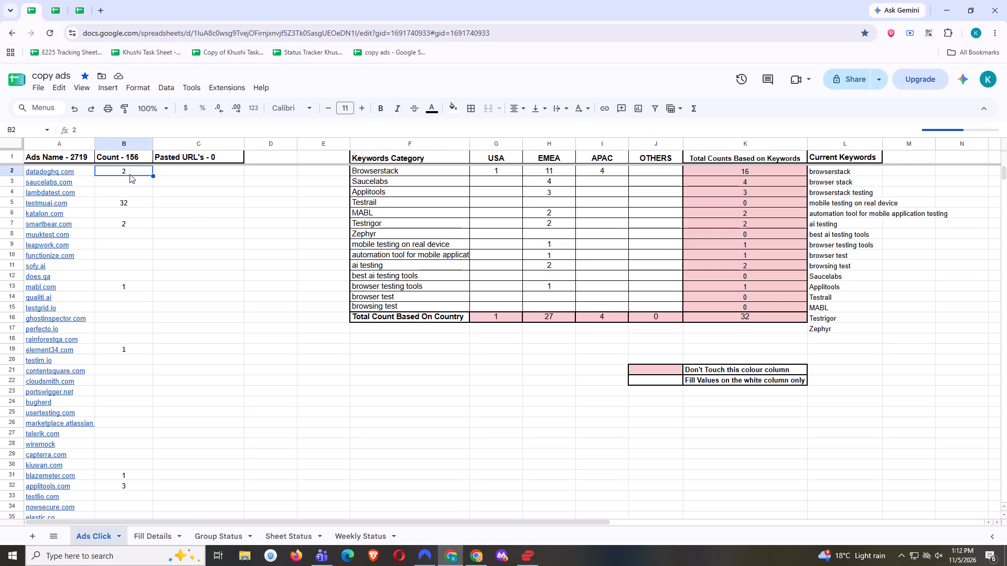
key(ctrl+shift+Down)
key(ctrl+shift+Down)
key(ctrl+shift+Down)
key(ctrl+shift+Down)
key(ctrl+shift+Down)
key(ctrl+shift+Down)
key(ctrl+shift+Down)
key(ctrl+shift+Down)
key(ctrl+shift+Down)
key(ctrl+shift+Down)
key(ctrl+shift+Down)
key(ctrl+shift+Down)
key(ctrl+shift+Down)
key(ctrl+shift+Down)
key(ctrl+shift+Down)
key(ctrl+shift+Down)
key(ctrl+shift+Down)
key(ctrl+shift+Down)
key(ctrl+shift+Down)
key(ctrl+shift+Down)
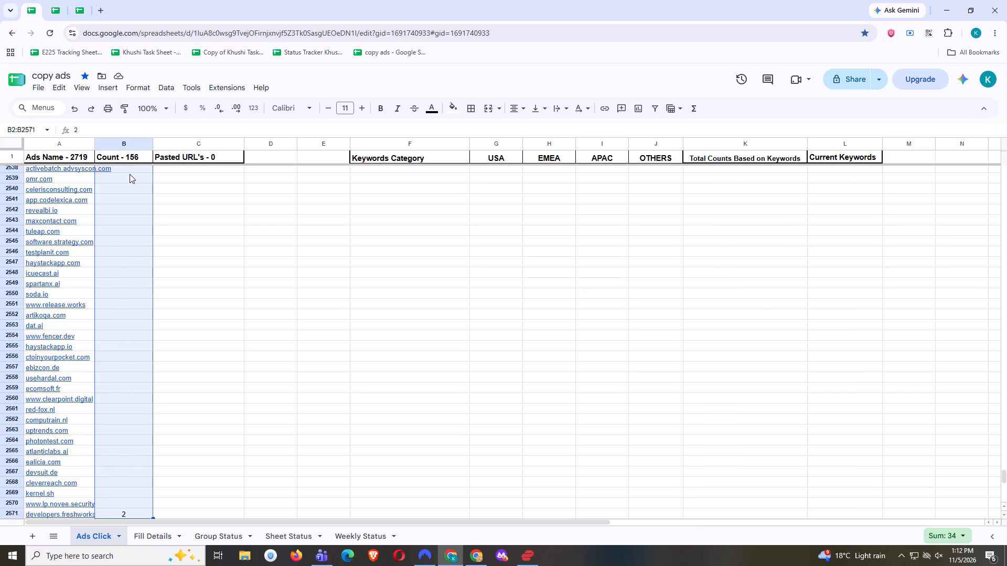
key(ctrl+Delete)
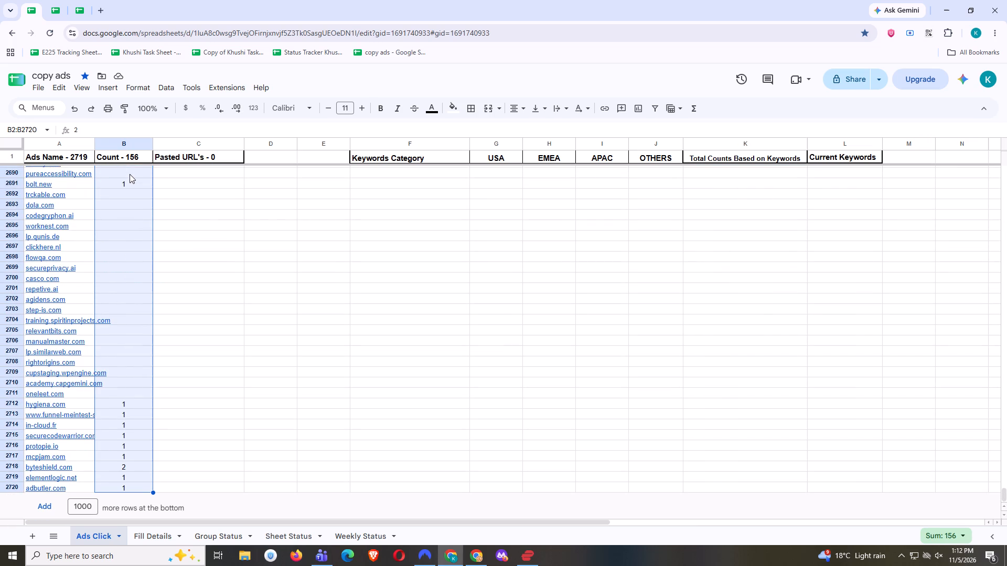
key(Delete)
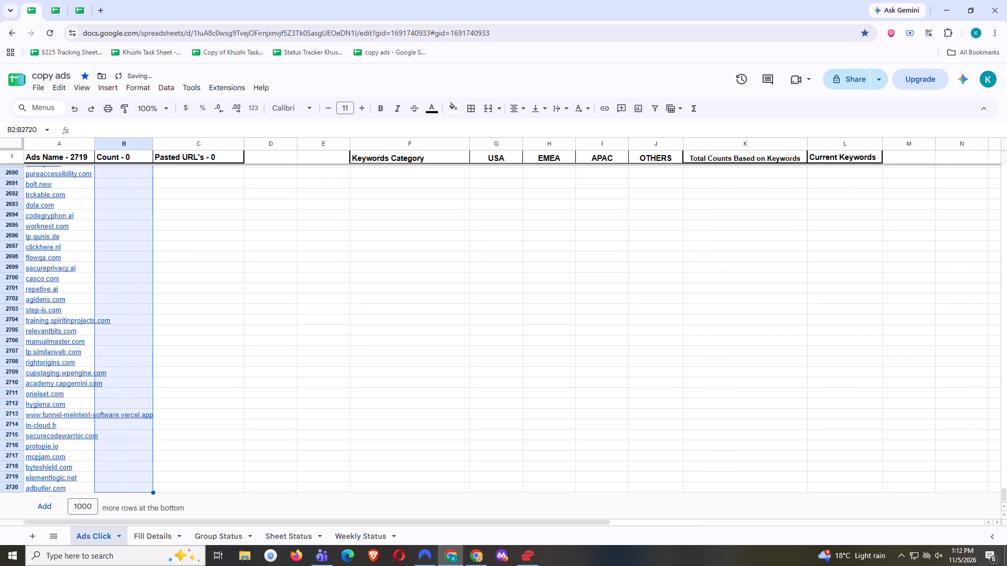
Paste the copied company ad counts into the Count column, starting at the datadoghq.com row.
key(ctrl+v)
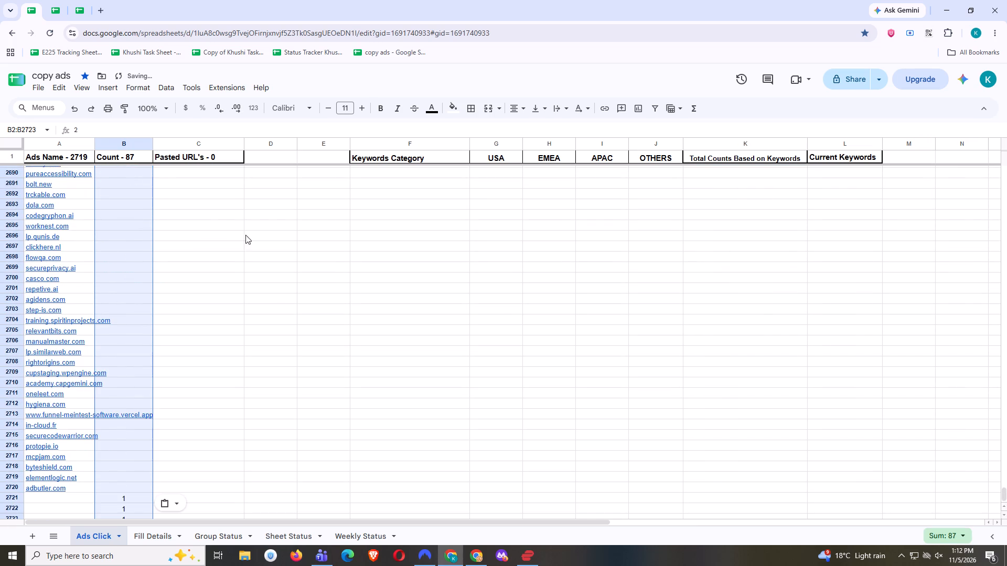
drag(268, 303, 280, 300)
scroll(516, 451, down, 5)
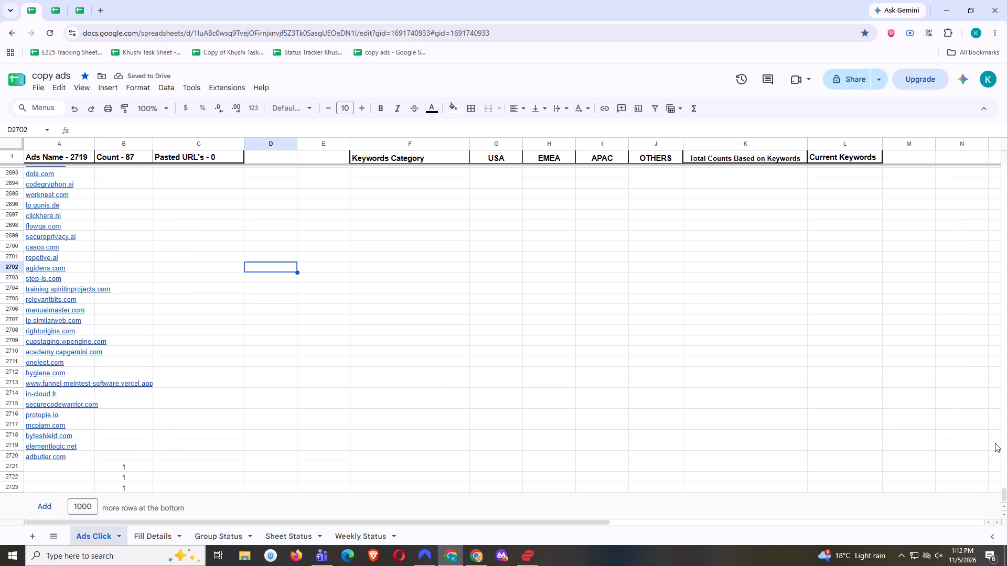
Clear the USA, EMEA and APAC keyword counts in G2:I13 of the Keywords Category table.
drag(1004, 495, 1004, 0)
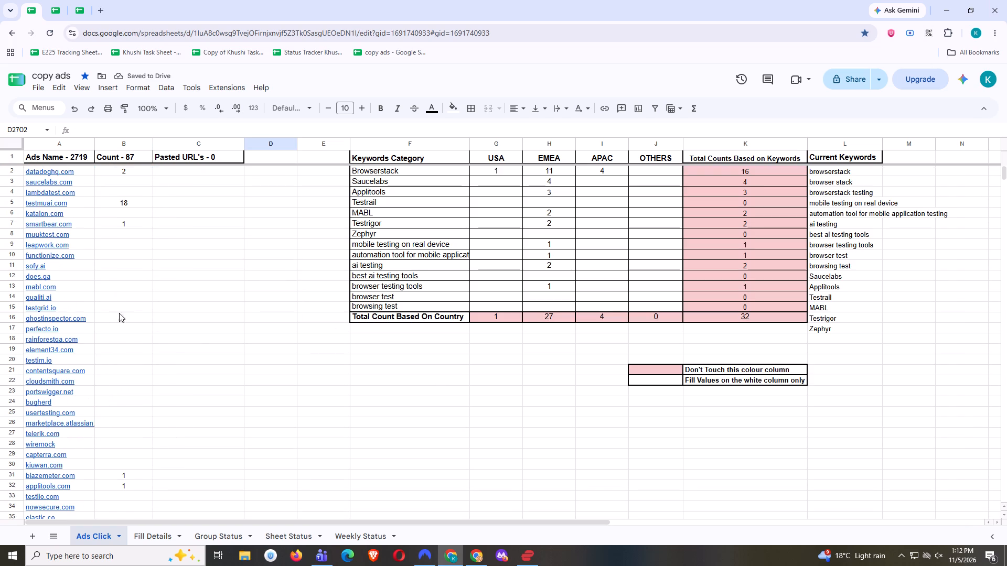
drag(487, 174, 594, 290)
key(BackSpace)
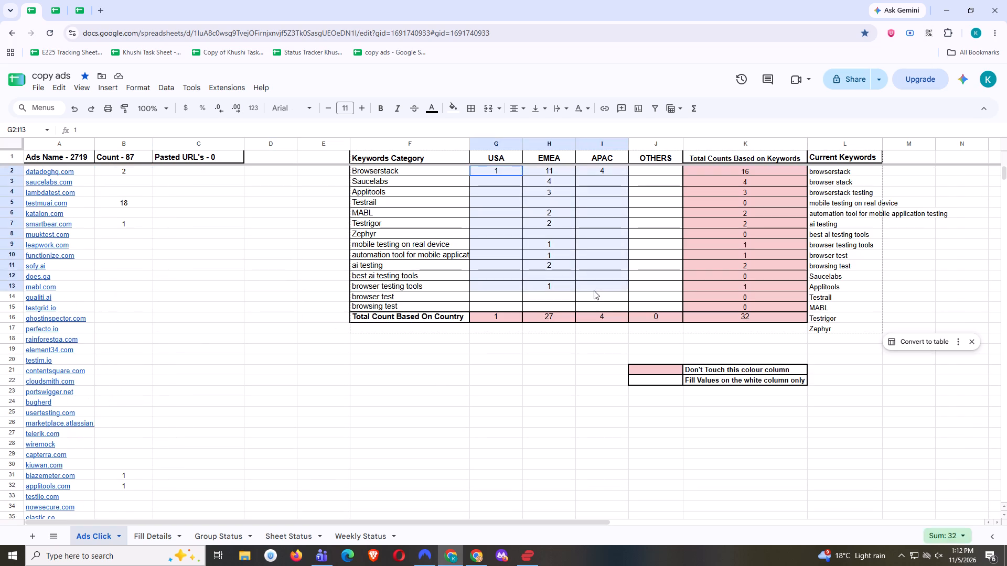
Fill the Browserstack row from Sheet10 of Copy of Khushi Task Sheet: USA 1, EMEA 4, APAC 2.
click(500, 173)
key(1)
click(540, 173)
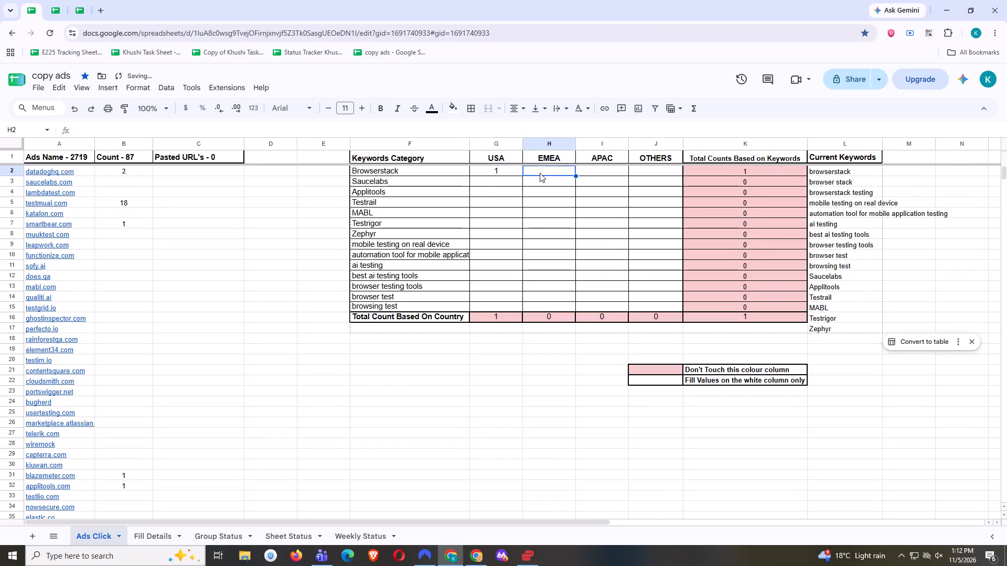
click(83, 16)
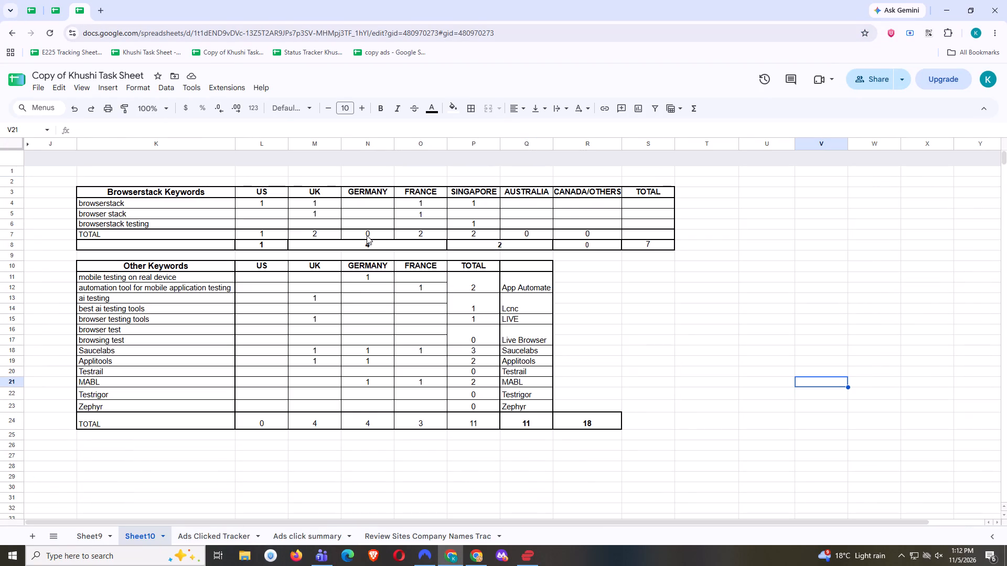
click(34, 11)
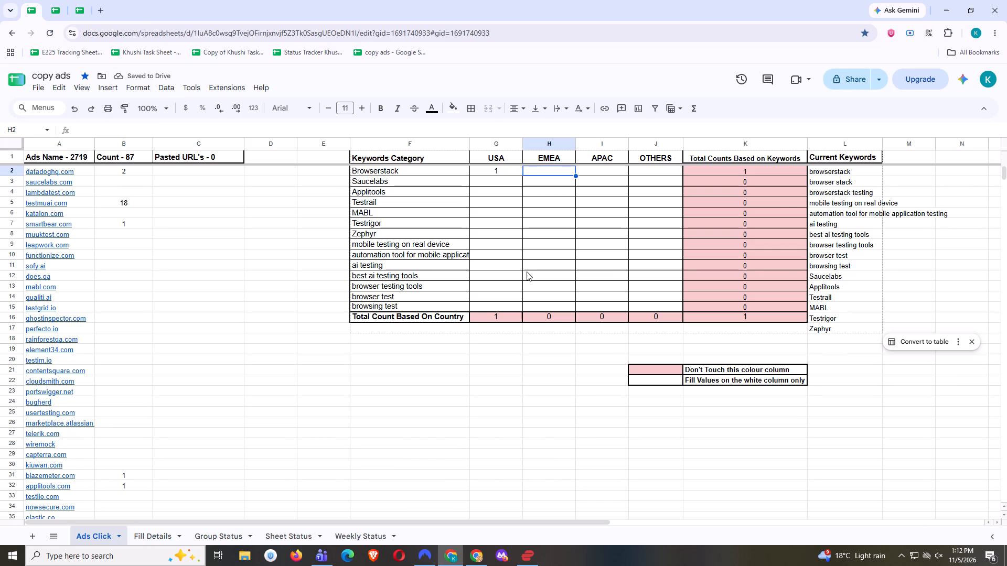
key(4)
click(599, 168)
key(2)
Enter the EMEA counts from Sheet10: Saucelabs 3, Applitools 2 and MABL 2.
click(555, 187)
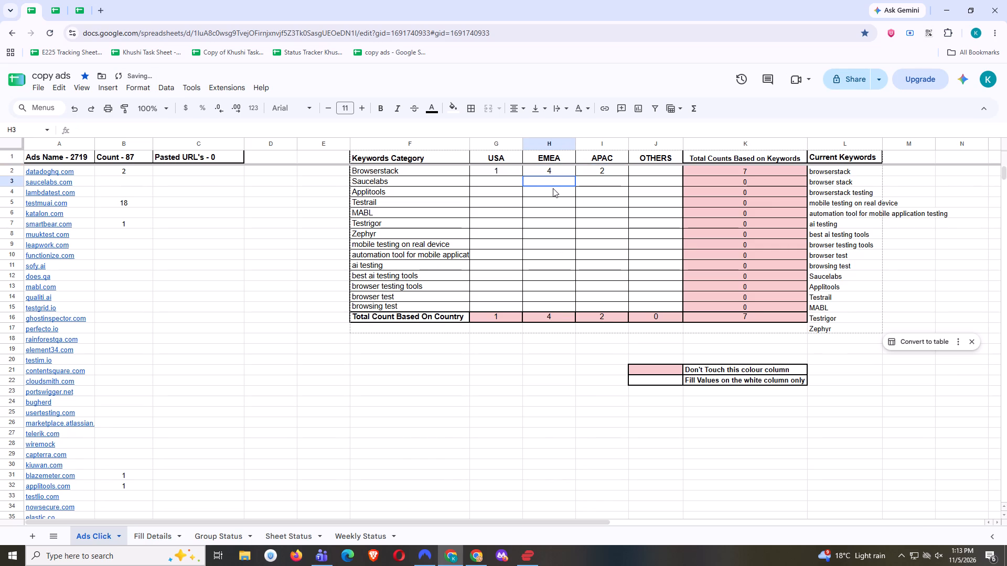
key(3)
click(541, 195)
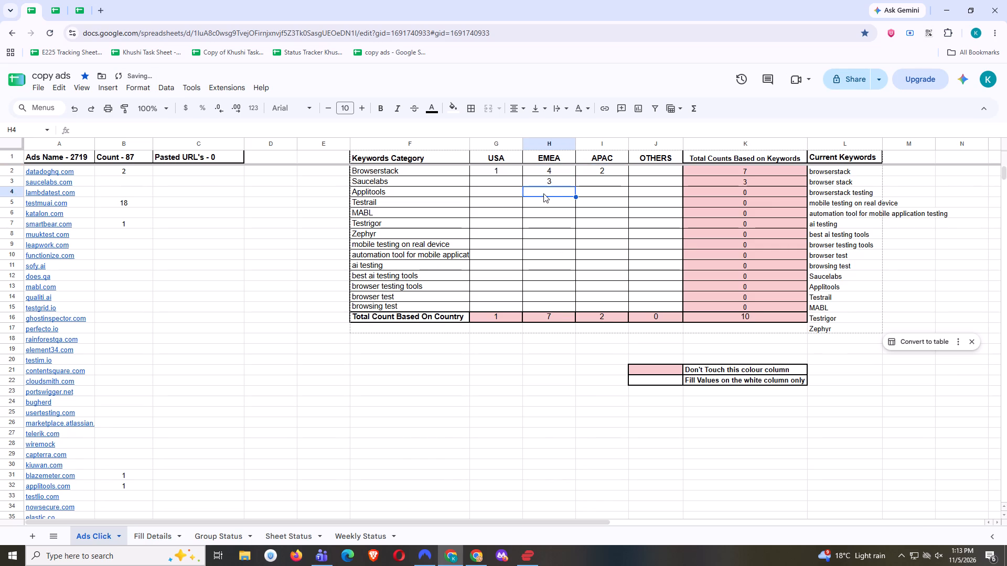
key(2)
click(544, 199)
click(545, 214)
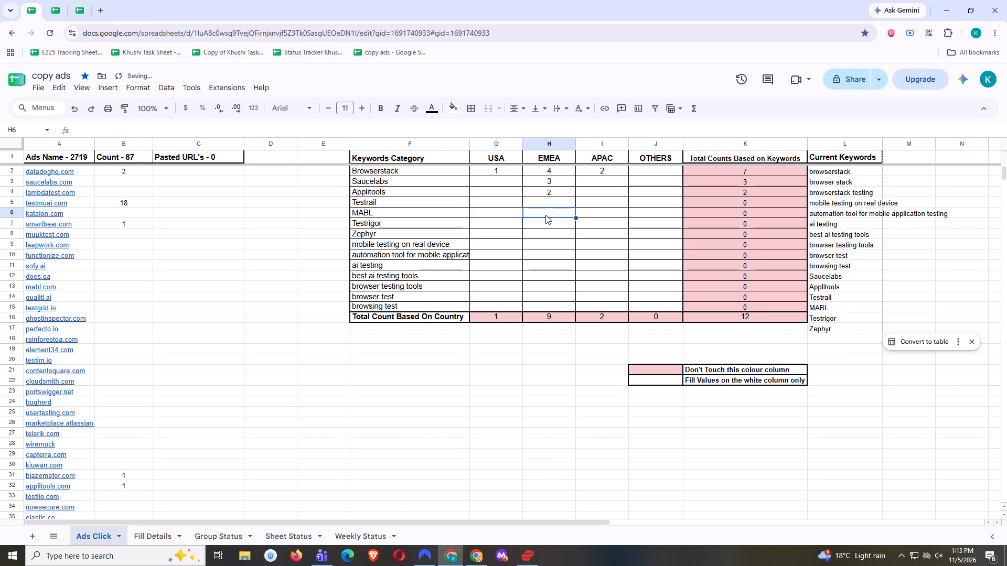
click(74, 7)
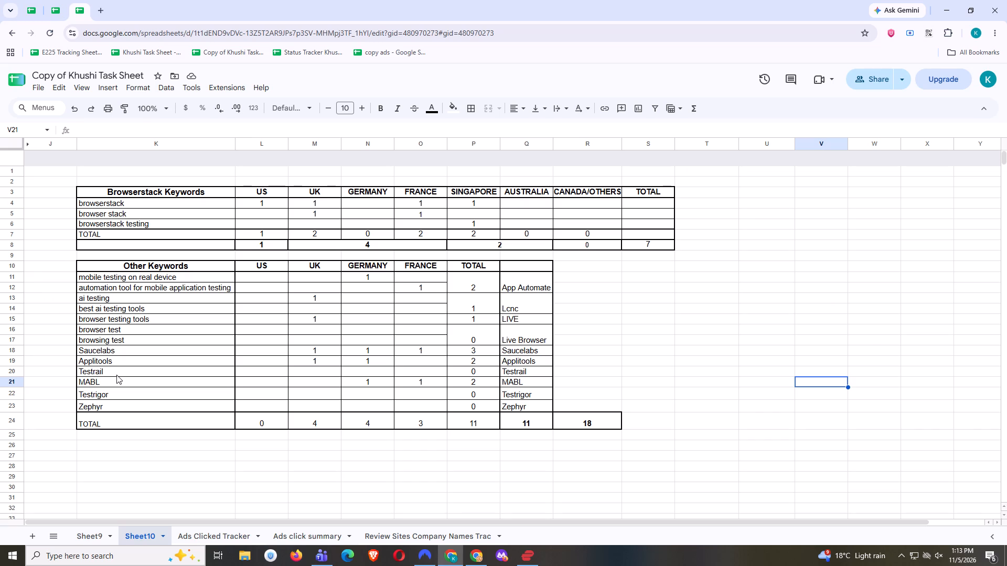
drag(118, 379, 452, 388)
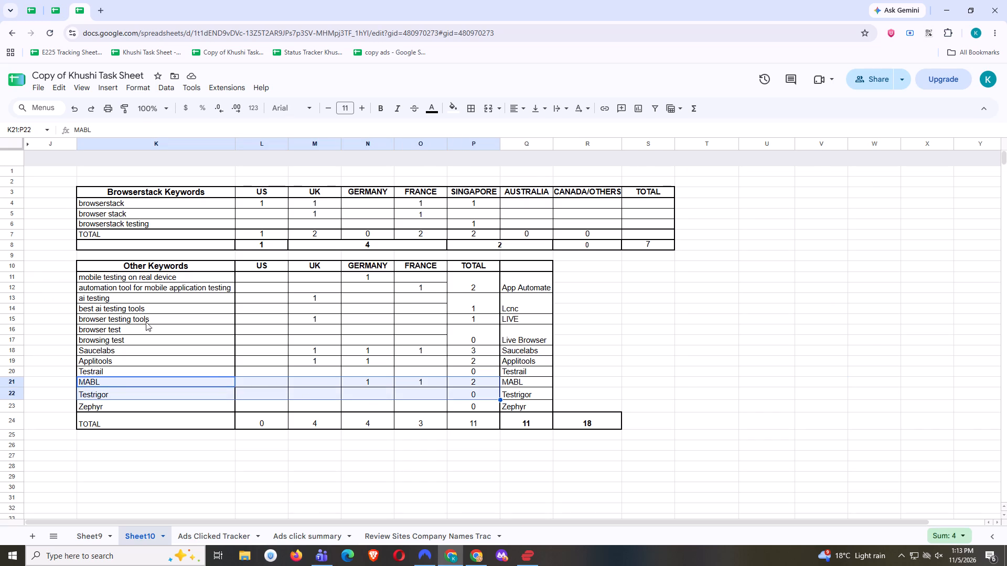
click(32, 13)
key(2)
Enter an EMEA count of 1 for mobile testing on real device, automation tool for mobile application testing, ai testing and browser testing tools.
click(546, 224)
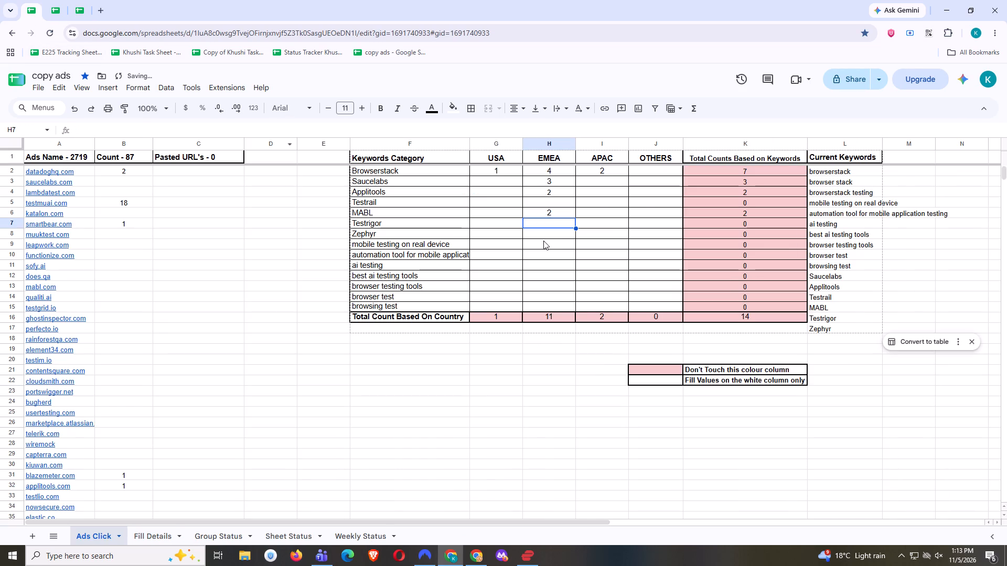
click(543, 238)
click(543, 247)
key(1)
click(545, 254)
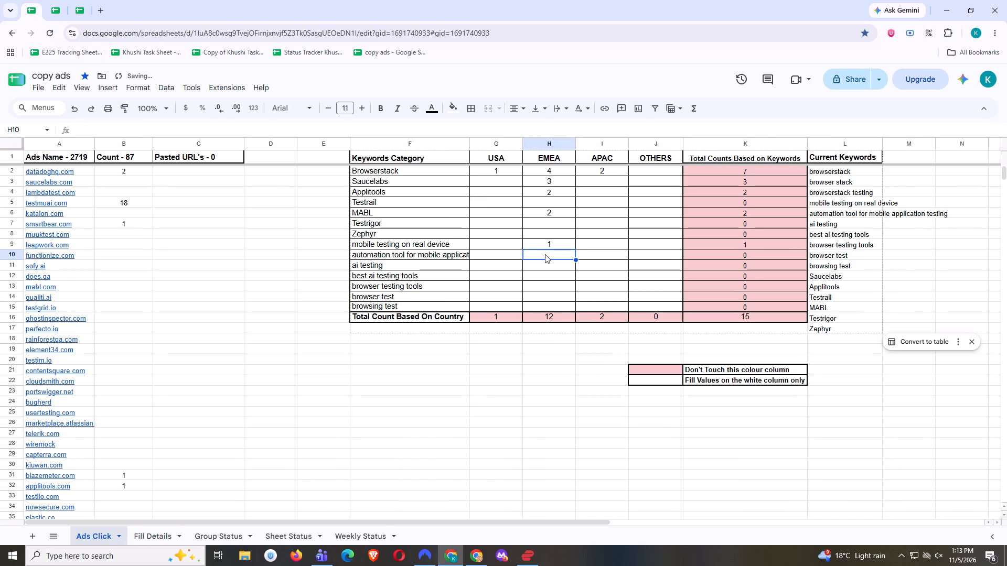
click(80, 11)
click(228, 286)
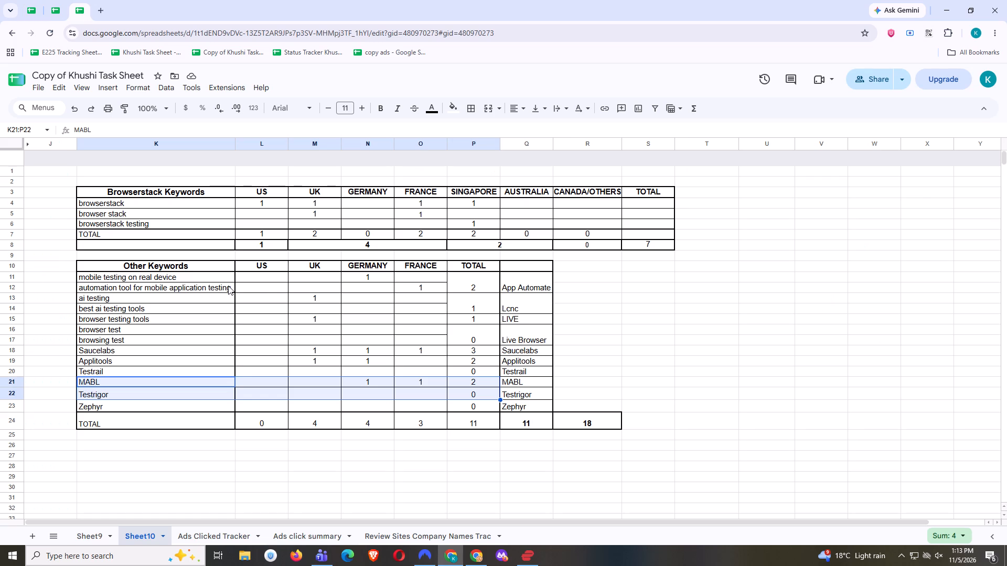
click(321, 301)
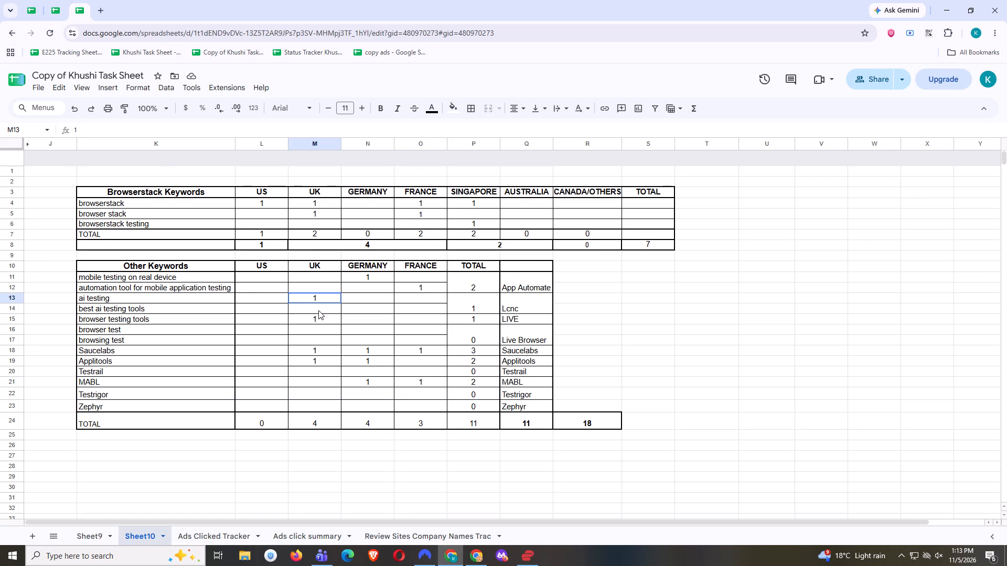
click(318, 310)
click(319, 317)
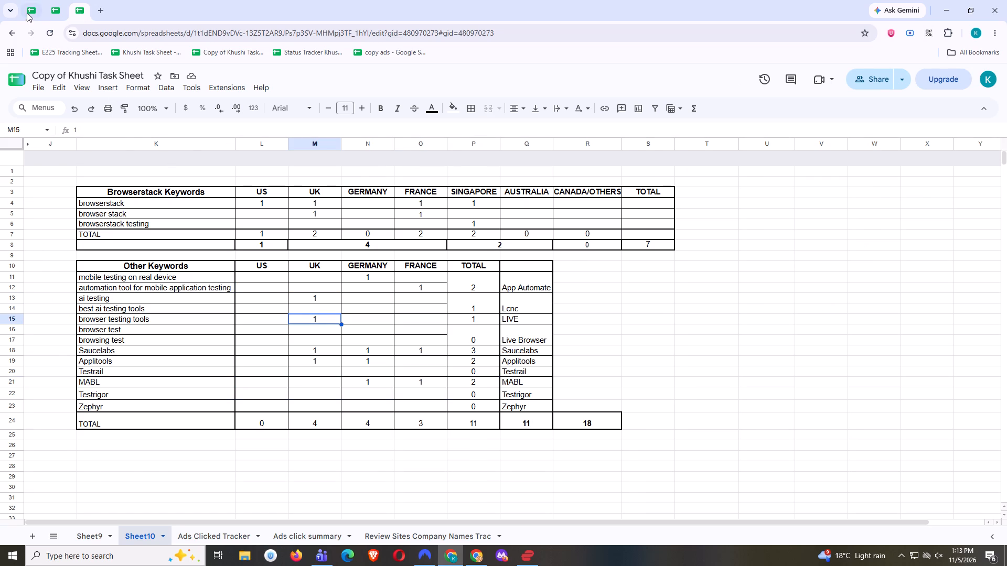
click(26, 12)
key(1)
click(545, 264)
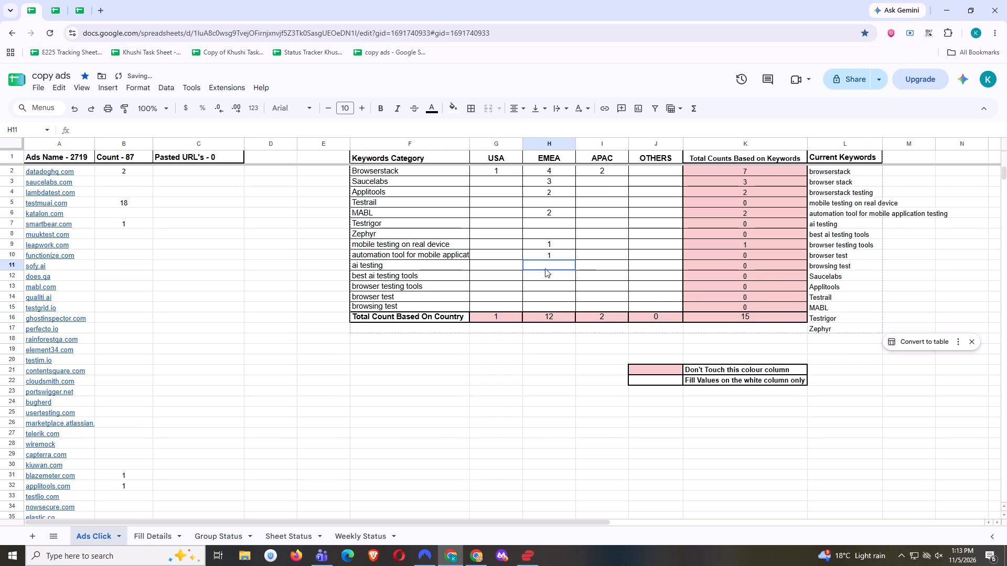
key(1)
click(544, 279)
click(545, 289)
key(1)
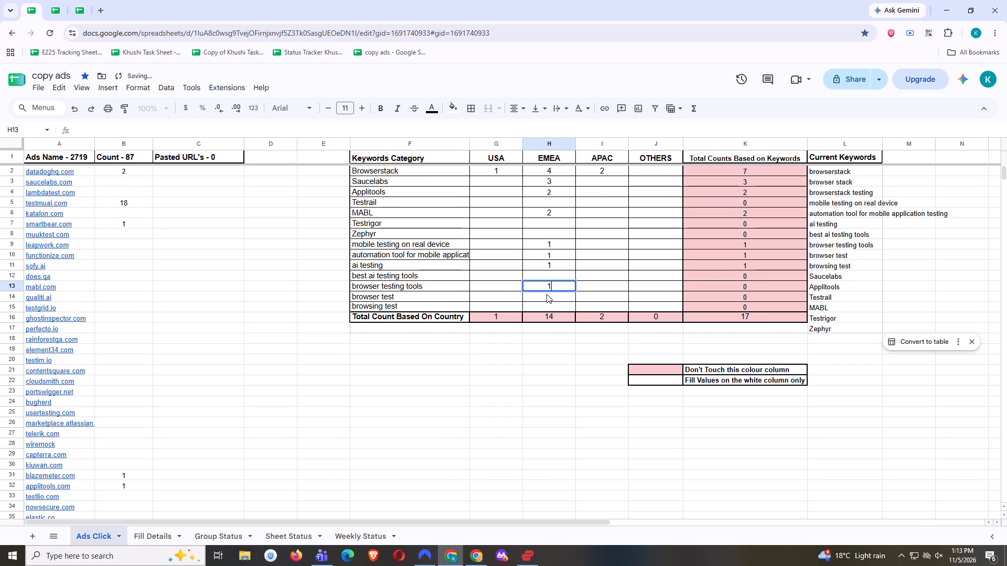
click(547, 300)
In the Fill Details sheet, clear the Manual values for Browserstack and Saucelabs ads clicks and sessions, C4:C12 and C16:C24.
click(125, 532)
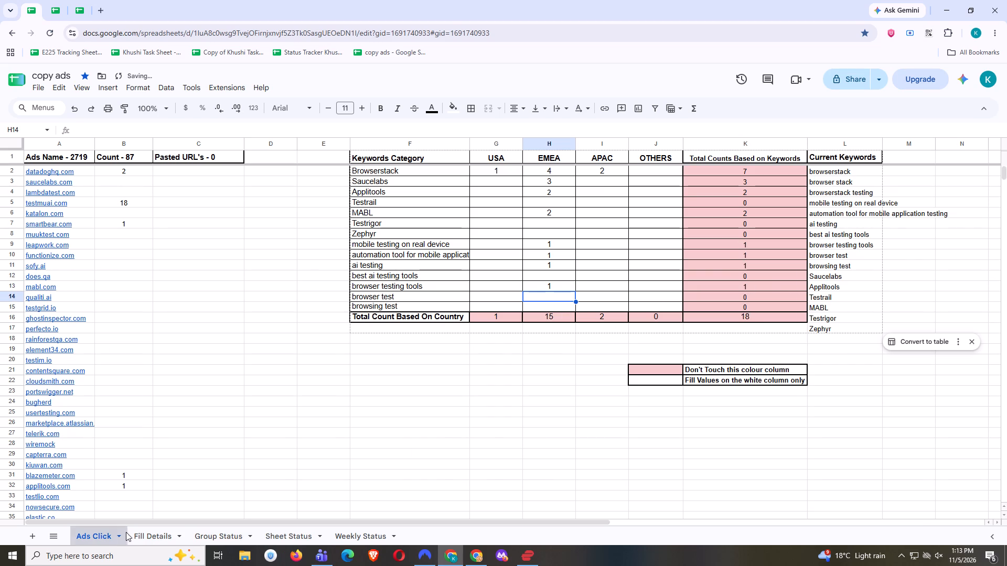
click(167, 541)
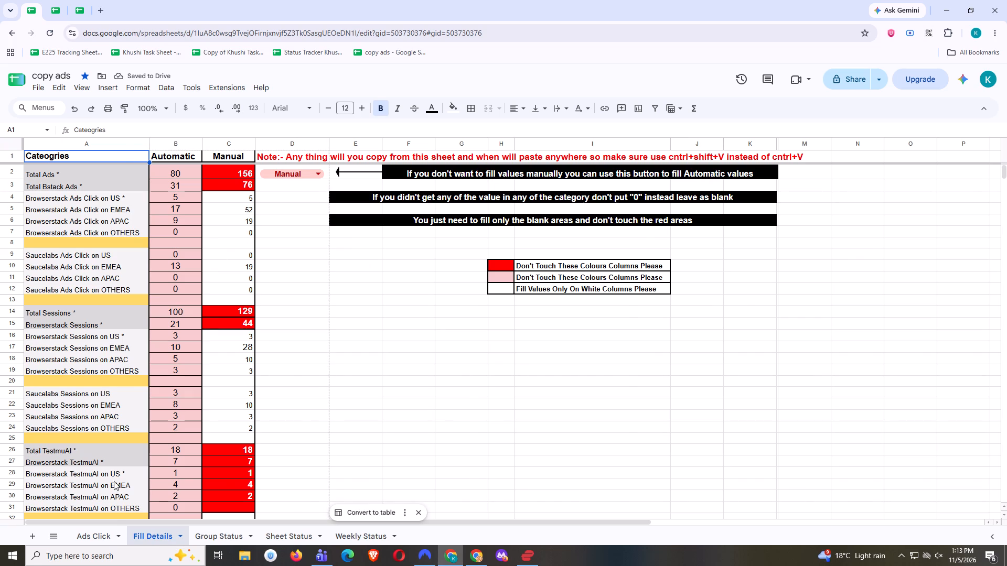
click(102, 538)
click(145, 392)
click(135, 540)
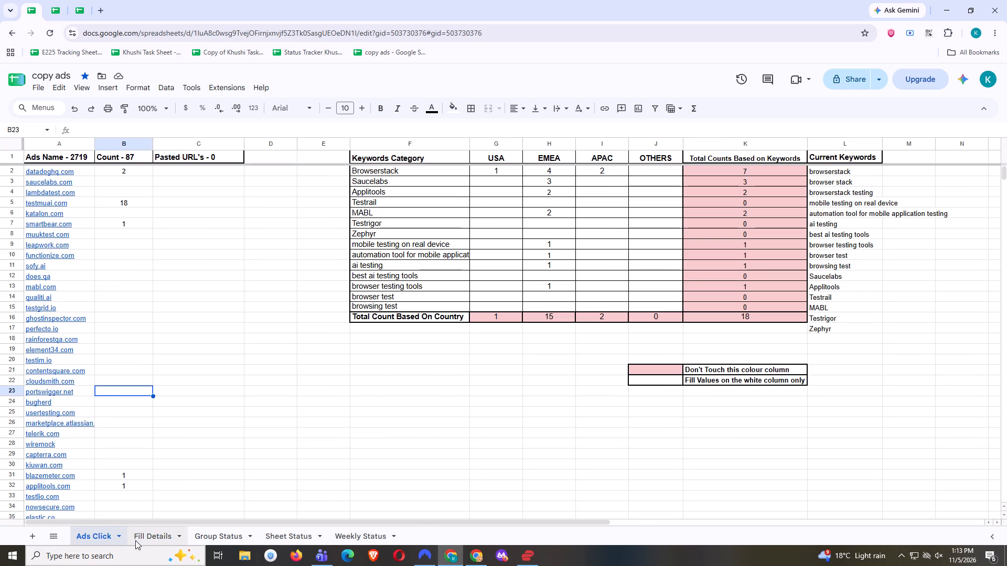
drag(239, 201, 240, 234)
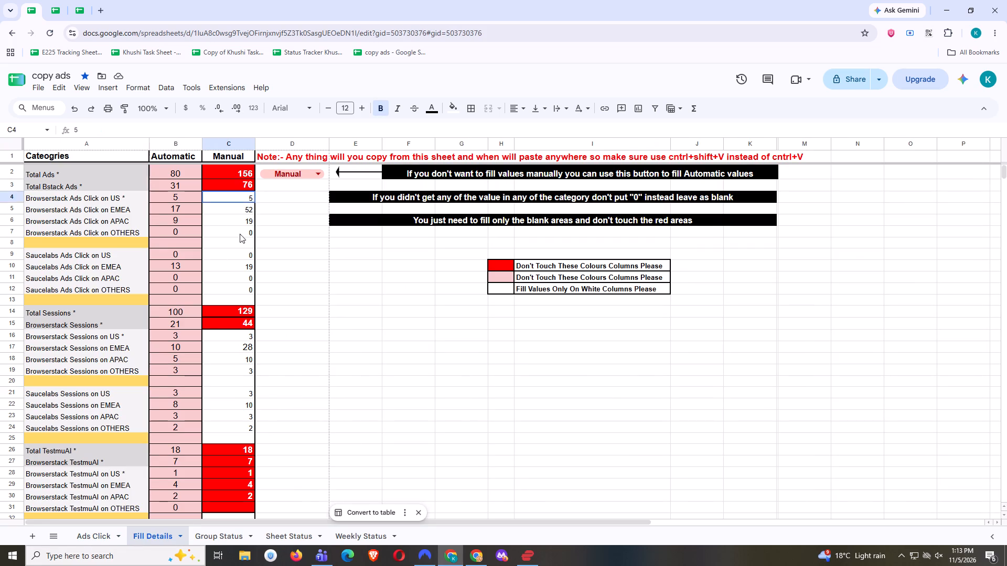
drag(240, 234, 241, 291)
key(BackSpace)
drag(248, 335, 248, 429)
key(BackSpace)
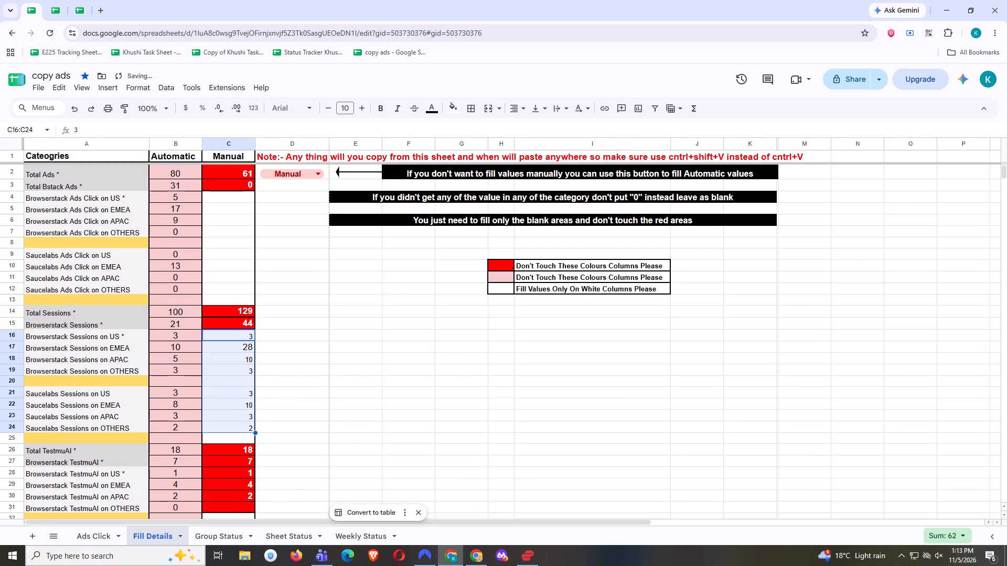
Clear the Manual values for Applitools ads clicks and sessions, C38:C46.
scroll(267, 451, down, 3)
drag(242, 431, 245, 476)
scroll(245, 477, down, 3)
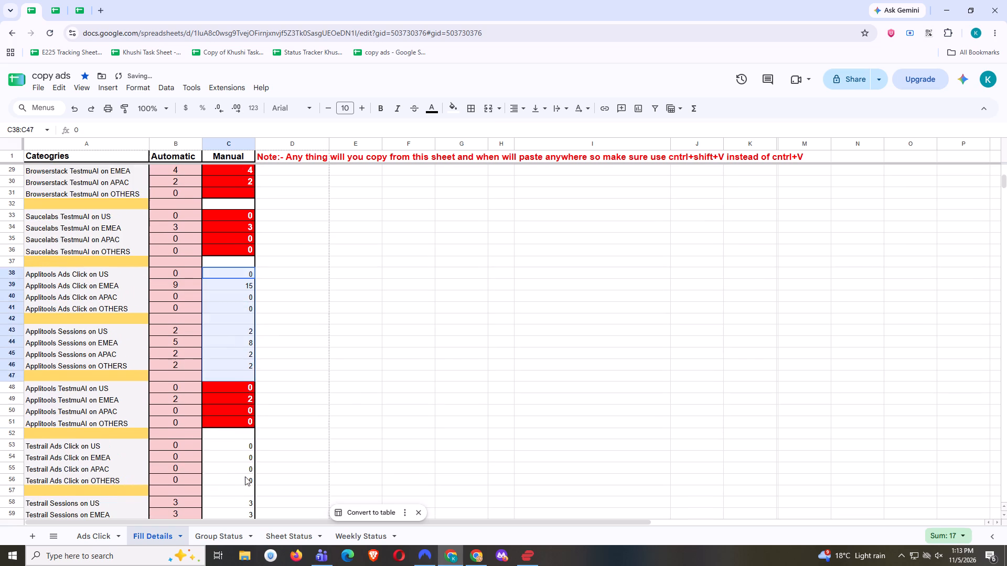
drag(245, 476, 219, 362)
key(BackSpace)
Enter the Manual Browserstack ads click values: US 5, EMEA 18 and APAC 10.
scroll(273, 409, down, 3)
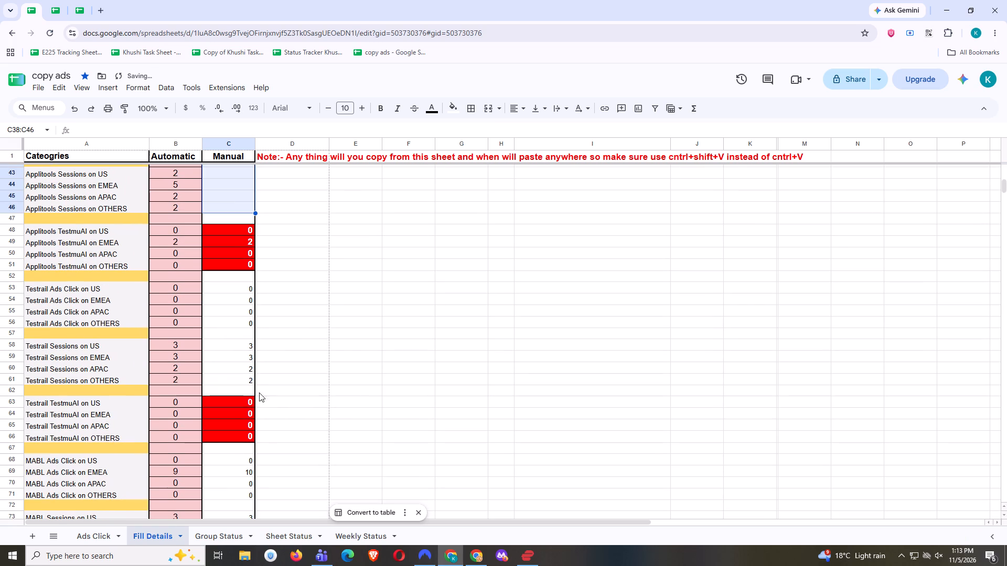
scroll(271, 324, up, 10)
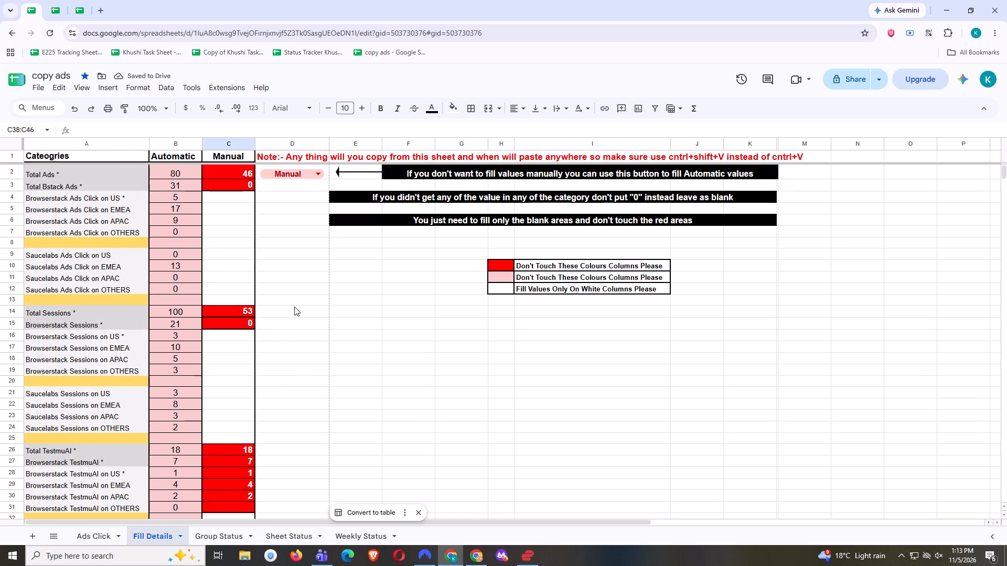
click(232, 201)
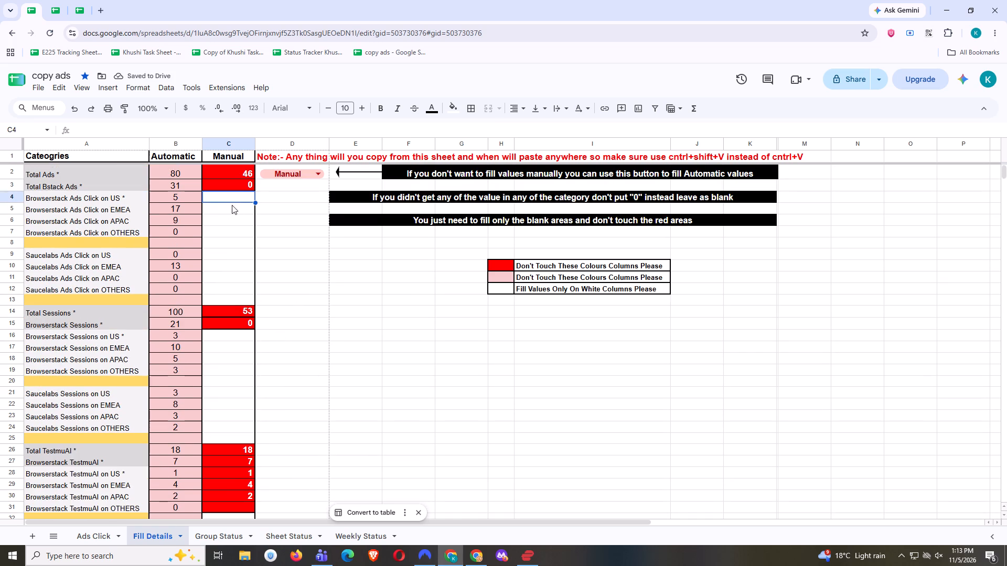
key(5)
click(237, 210)
key(1)
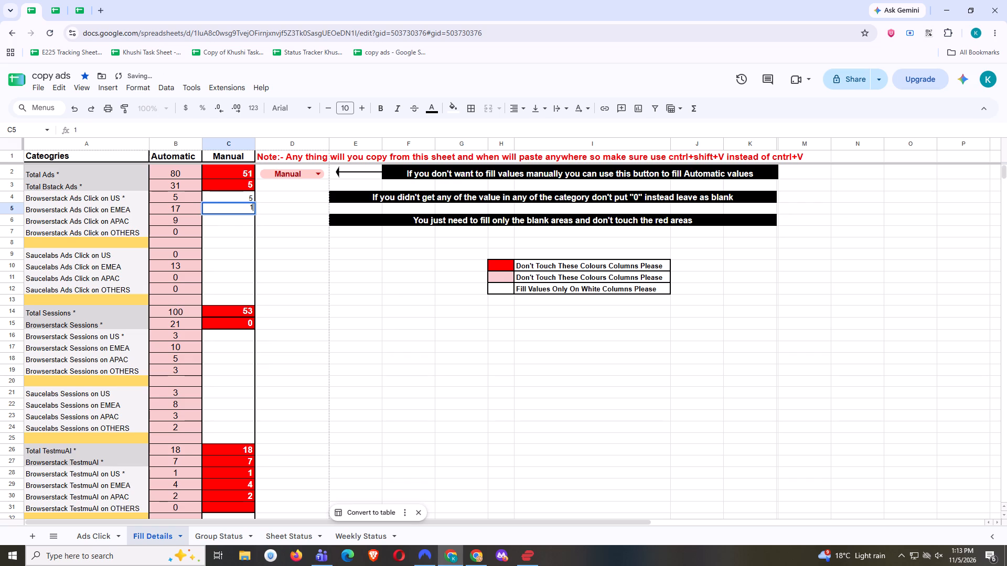
key(8)
click(237, 223)
key(1)
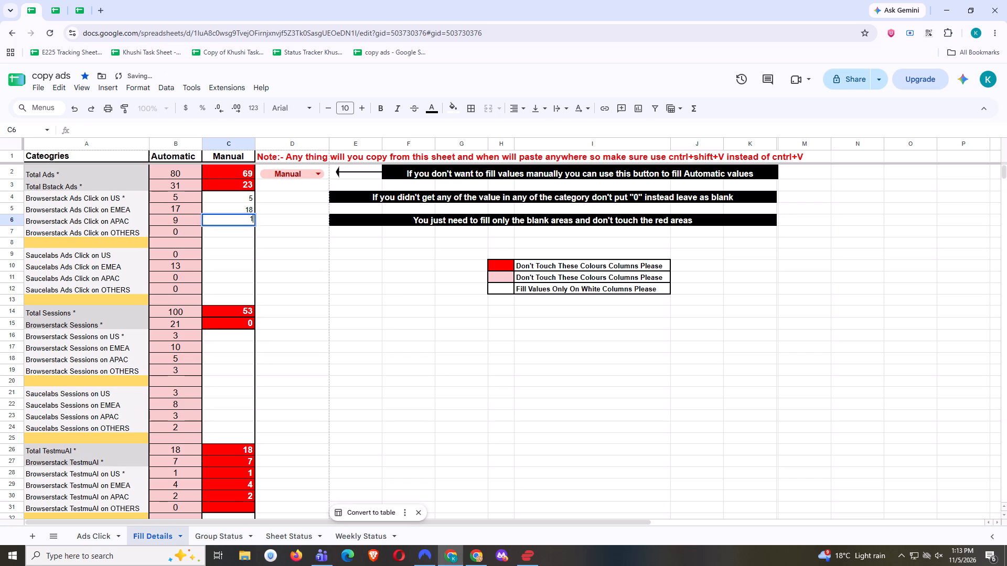
key(0)
key(Return)
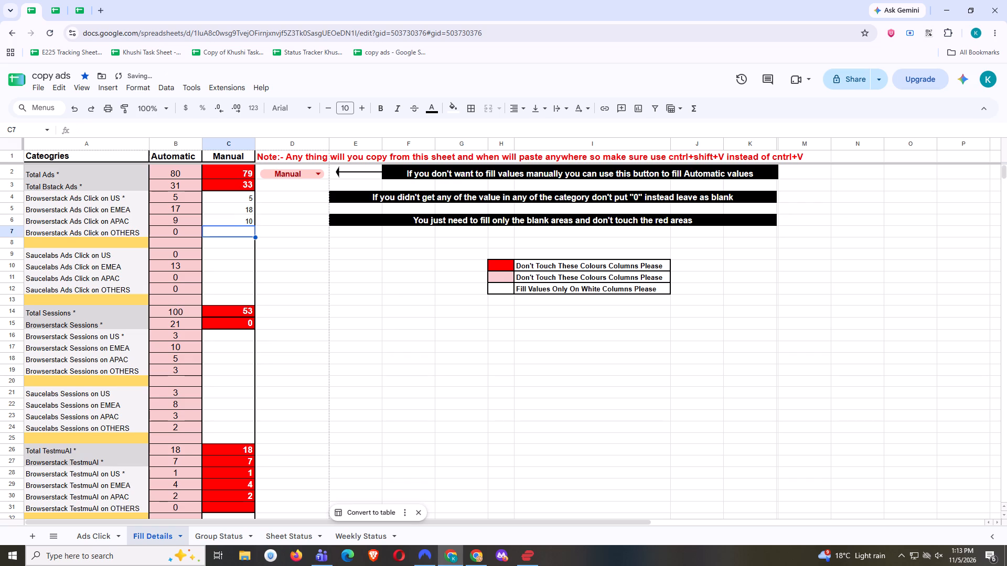
Enter 14 as the Manual value for Saucelabs Ads Click on EMEA.
click(231, 265)
key(1)
key(4)
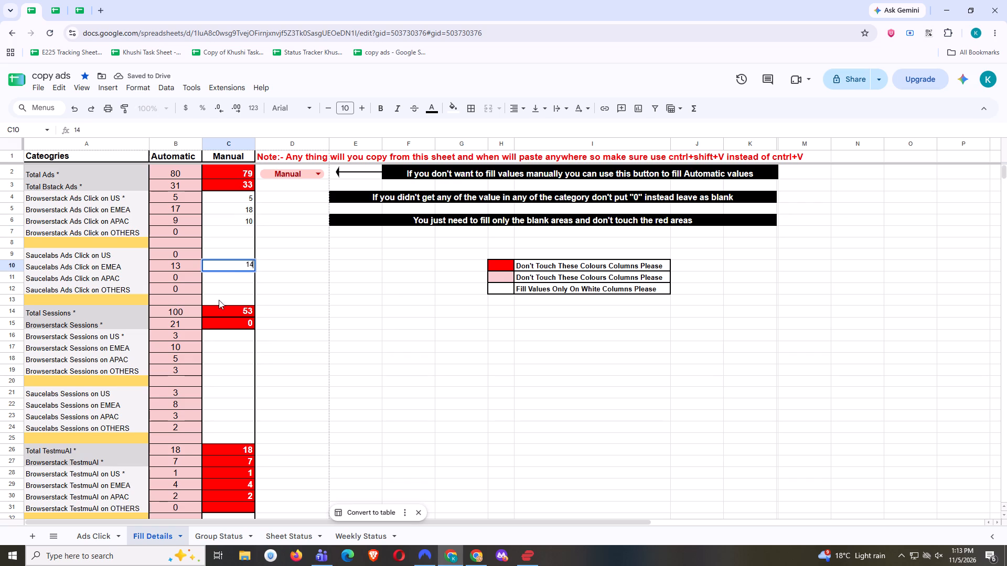
click(222, 292)
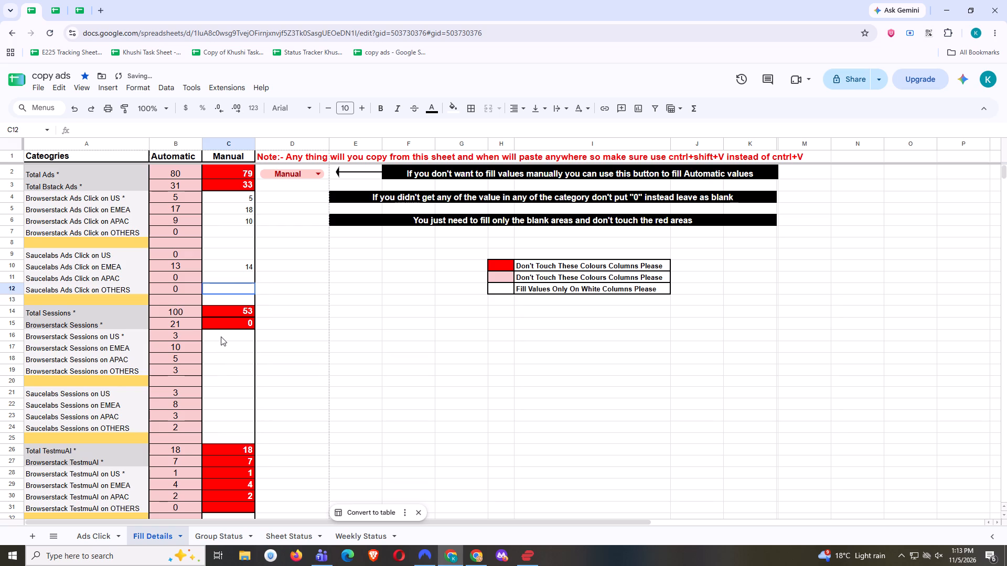
Enter the Manual Browserstack sessions values: US 3, EMEA 10, APAC 5 and OTHERS 3.
click(221, 336)
key(3)
click(222, 345)
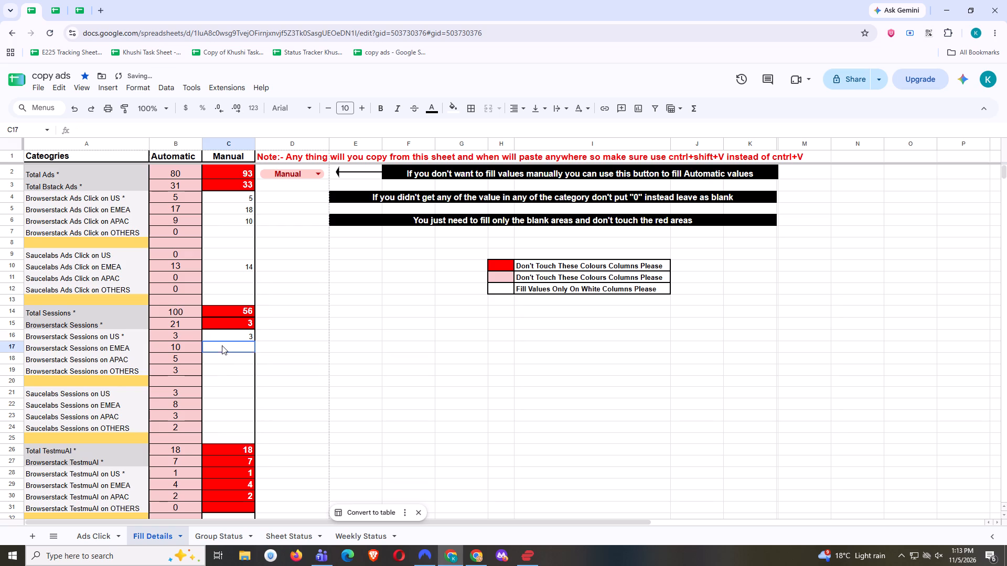
text(10)
key(Return)
key(5)
key(Return)
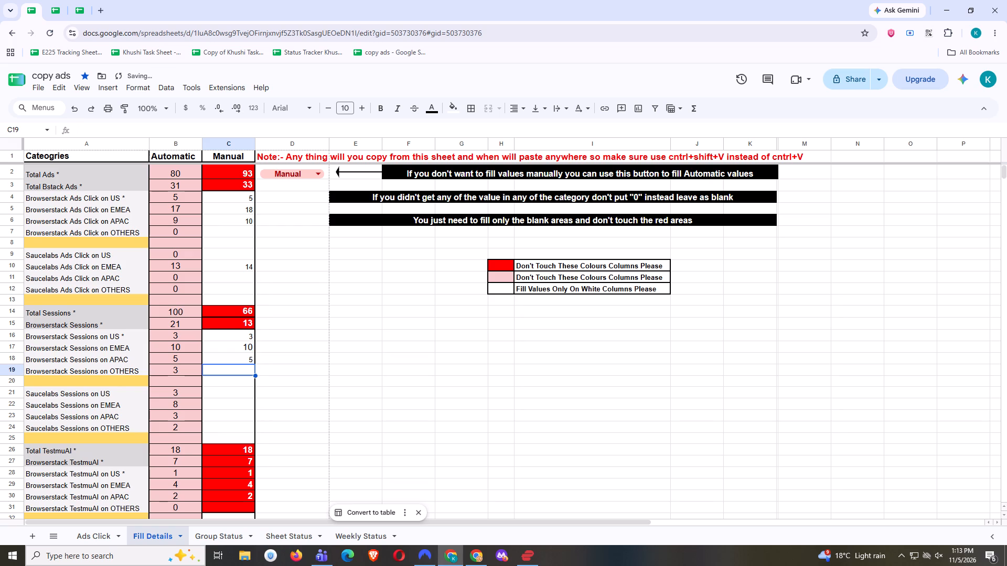
key(3)
key(Return)
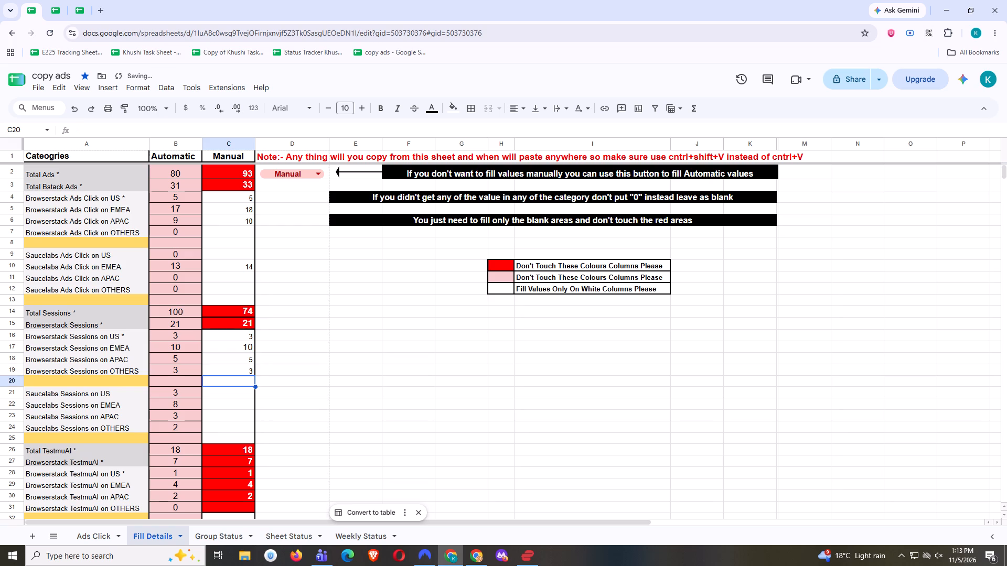
Enter the Manual Saucelabs sessions values: US 3, EMEA 8, APAC 3 and OTHERS 2.
key(Return)
key(Return)
key(3)
key(Return)
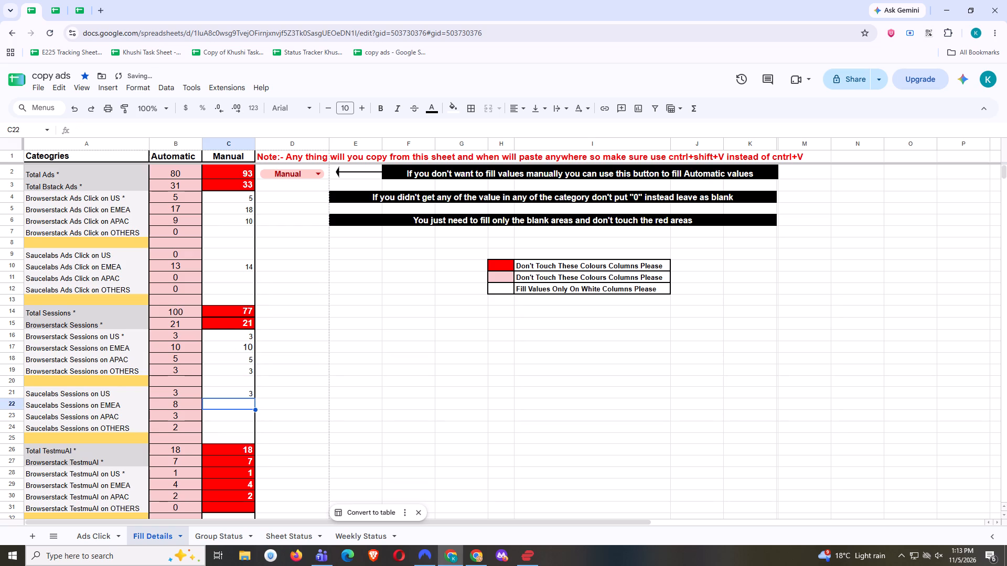
key(8)
key(Return)
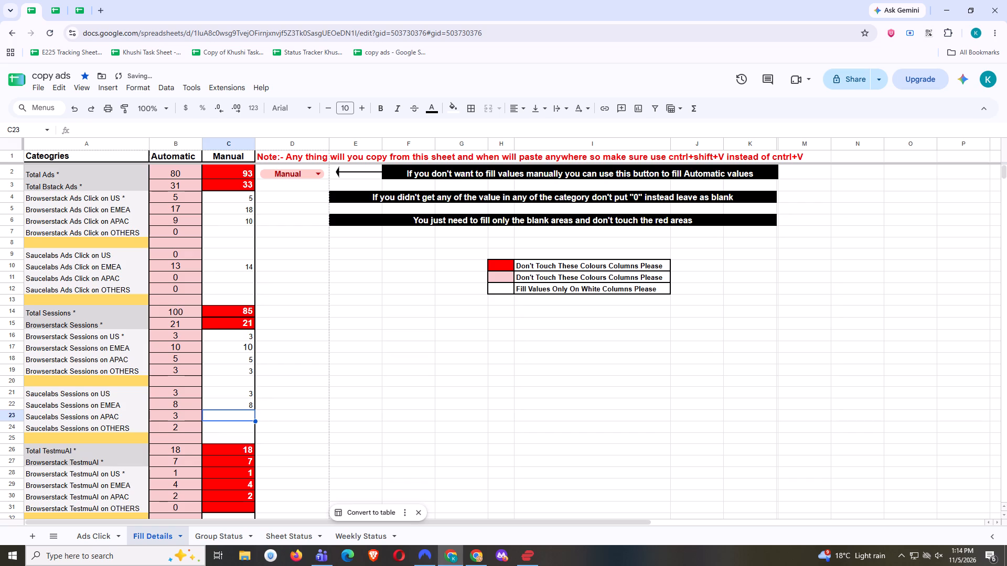
key(3)
key(Return)
key(2)
key(Return)
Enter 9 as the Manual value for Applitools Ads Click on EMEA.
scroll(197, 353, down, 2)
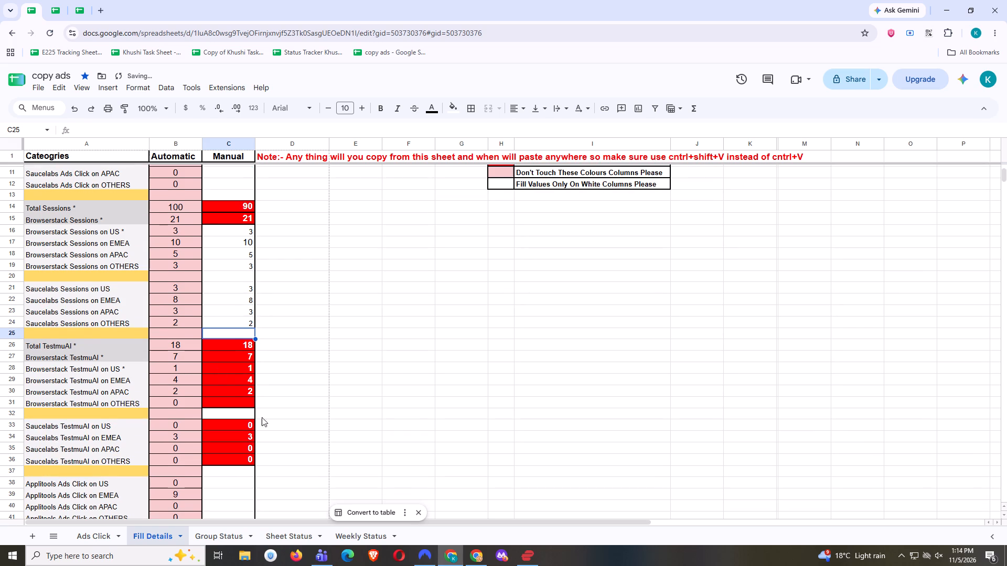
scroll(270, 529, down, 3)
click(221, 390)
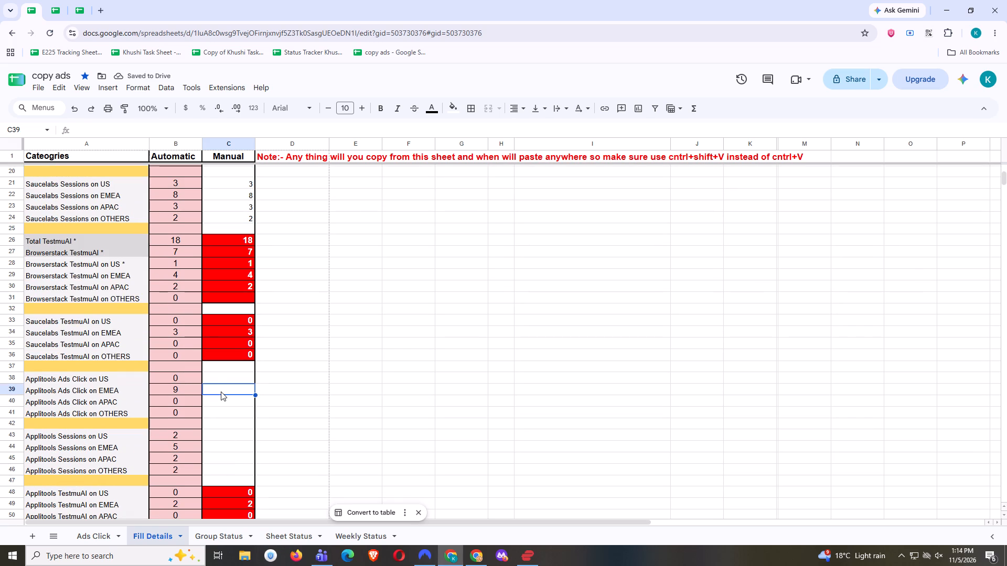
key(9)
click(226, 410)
Enter the Manual Applitools sessions values: US 2, EMEA 5, APAC 2 and OTHERS 2.
click(224, 433)
key(2)
click(224, 445)
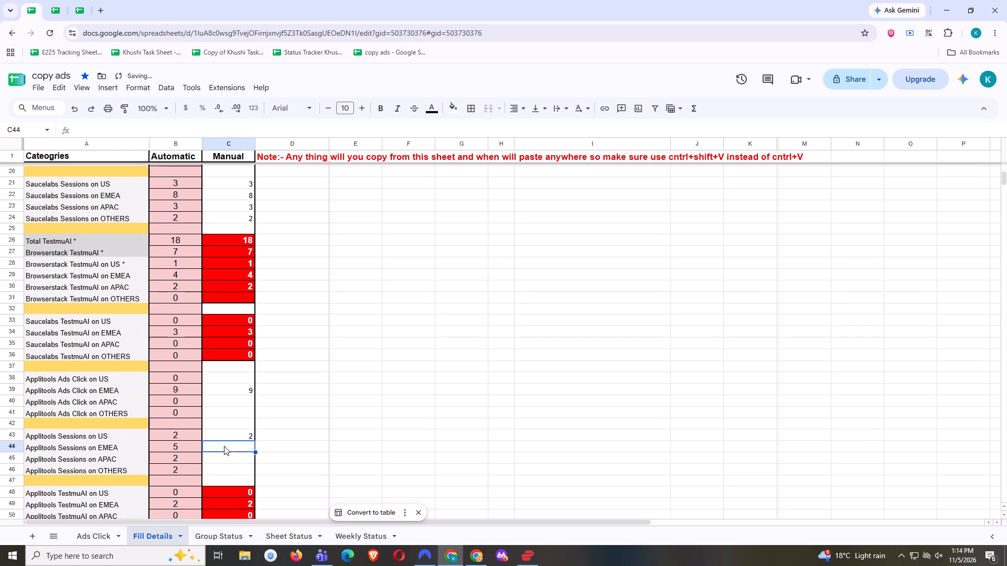
key(5)
click(227, 460)
key(2)
click(222, 470)
key(2)
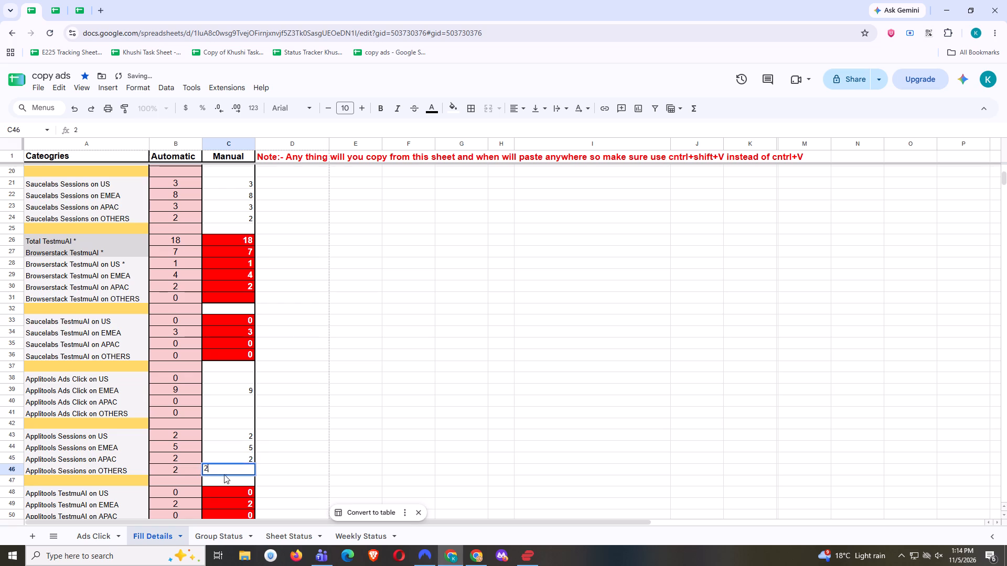
click(224, 477)
Clear the Manual value for Testrigor Ads Click on EMEA, C84.
scroll(232, 472, down, 7)
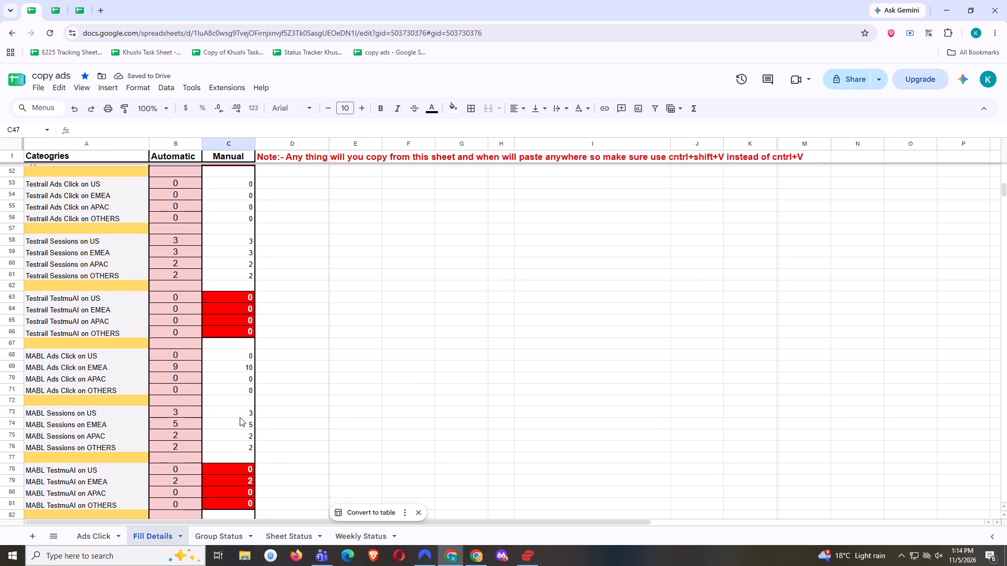
scroll(245, 458, down, 3)
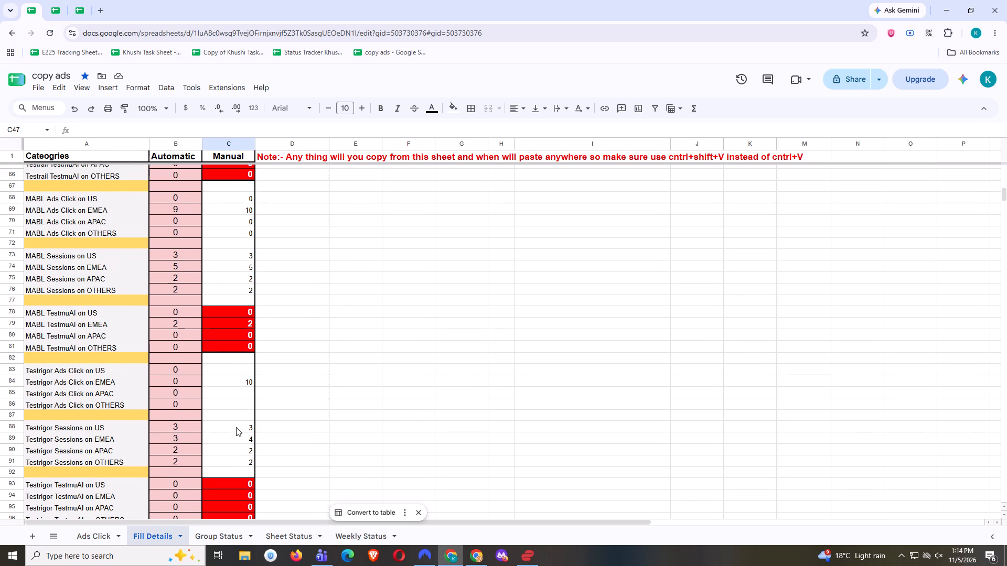
click(232, 388)
click(234, 380)
key(BackSpace)
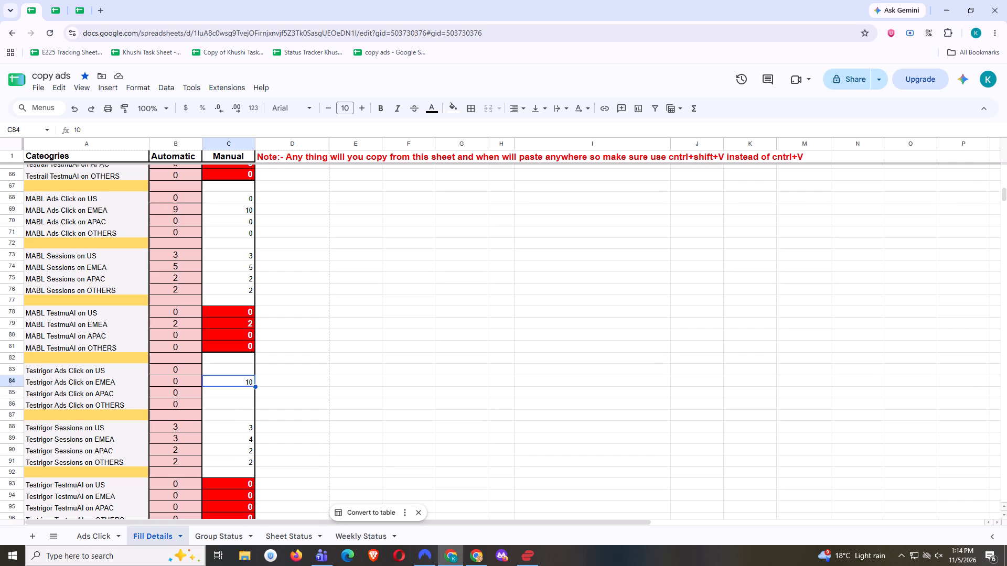
Set the Manual value for Testrigor Sessions on EMEA to 3.
scroll(243, 436, down, 1)
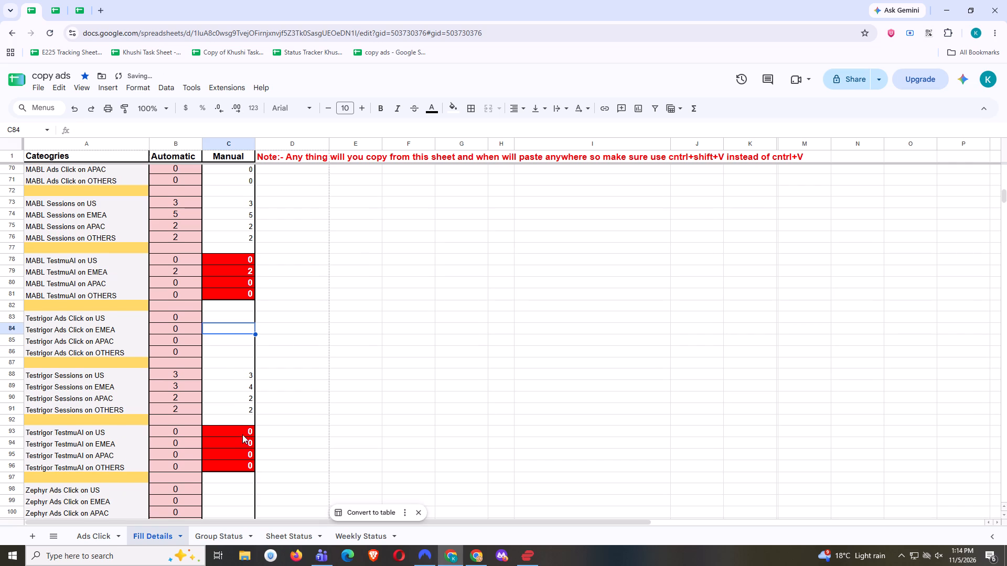
click(235, 390)
key(3)
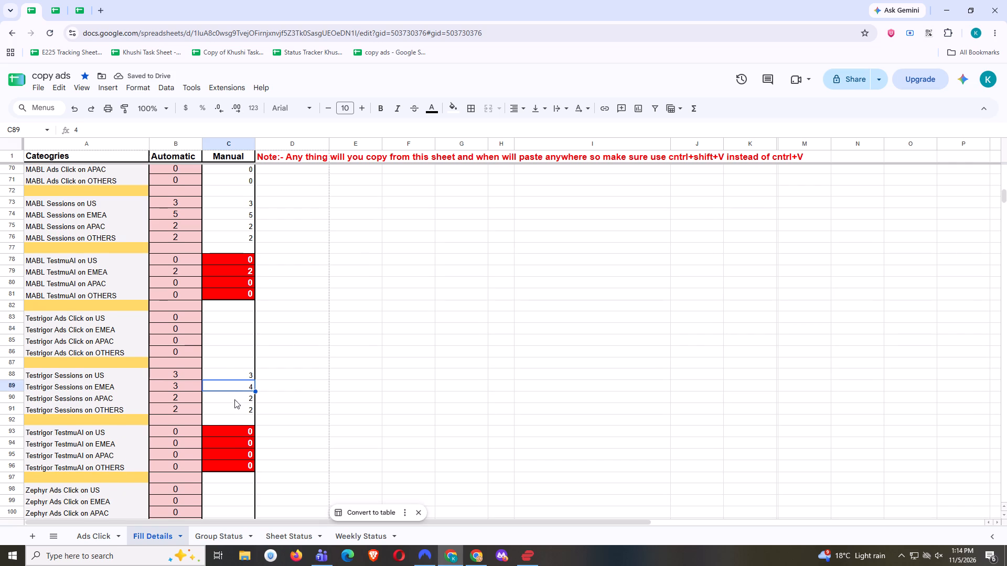
click(234, 401)
Set the Manual value for App Automate Ads Click to 10.
scroll(237, 434, down, 2)
scroll(253, 487, down, 2)
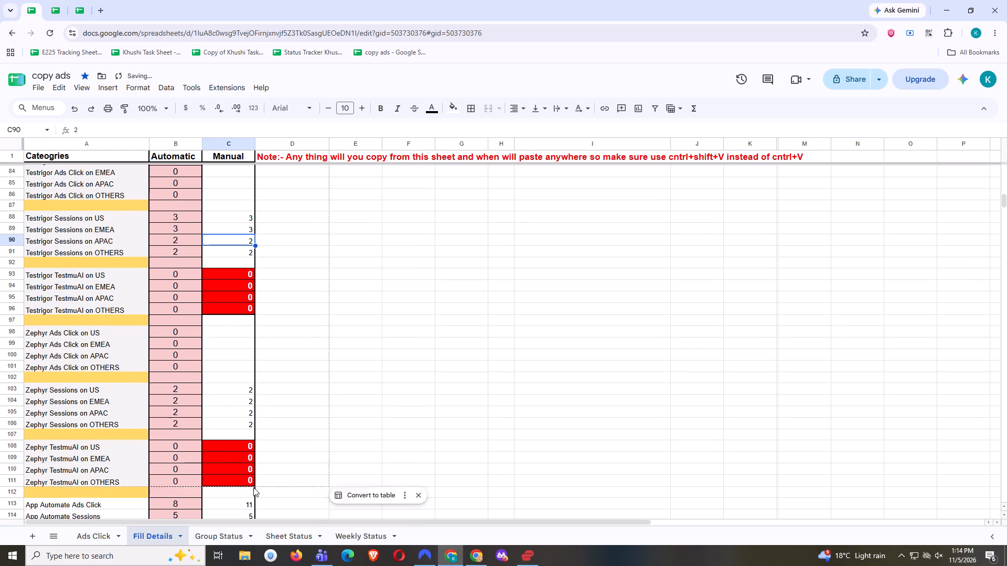
click(240, 455)
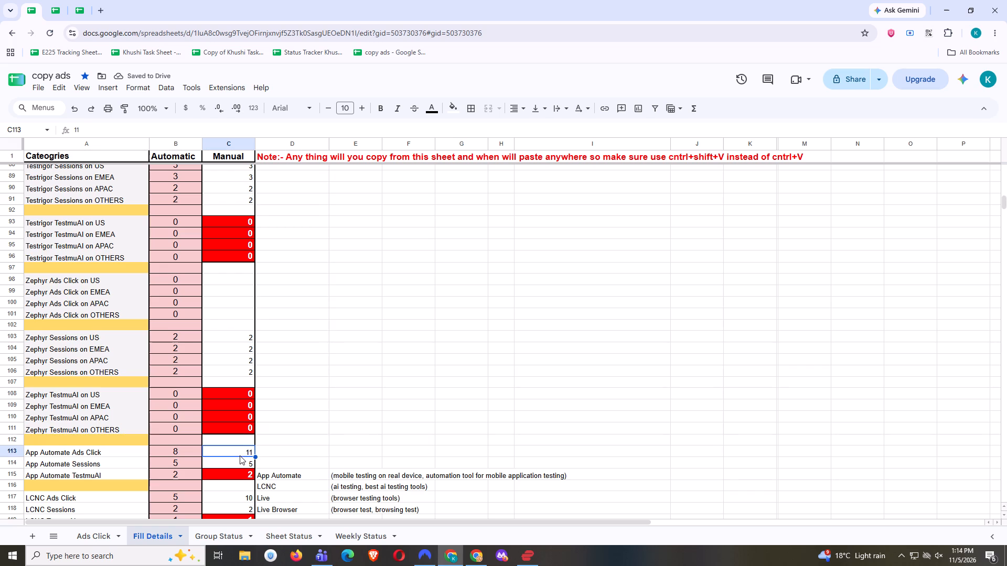
key(1)
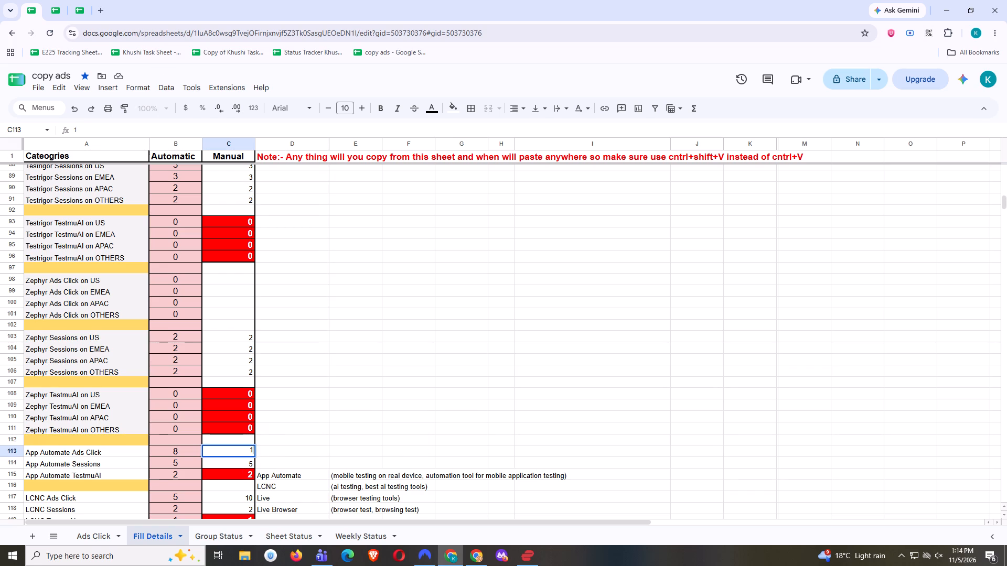
key(0)
click(272, 449)
Set the Manual value for LCNC Ads Click to 5.
scroll(273, 449, down, 3)
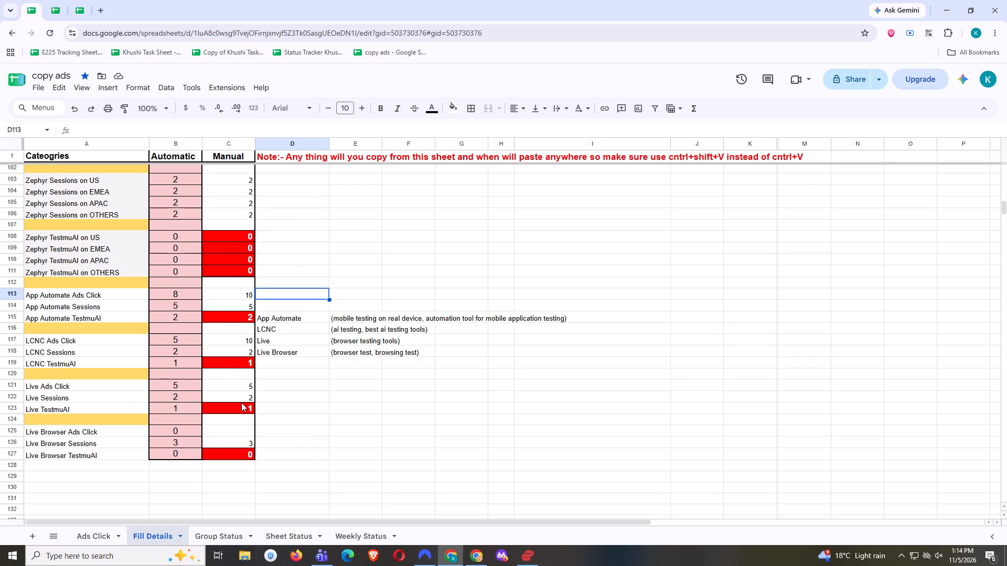
scroll(318, 471, up, 5)
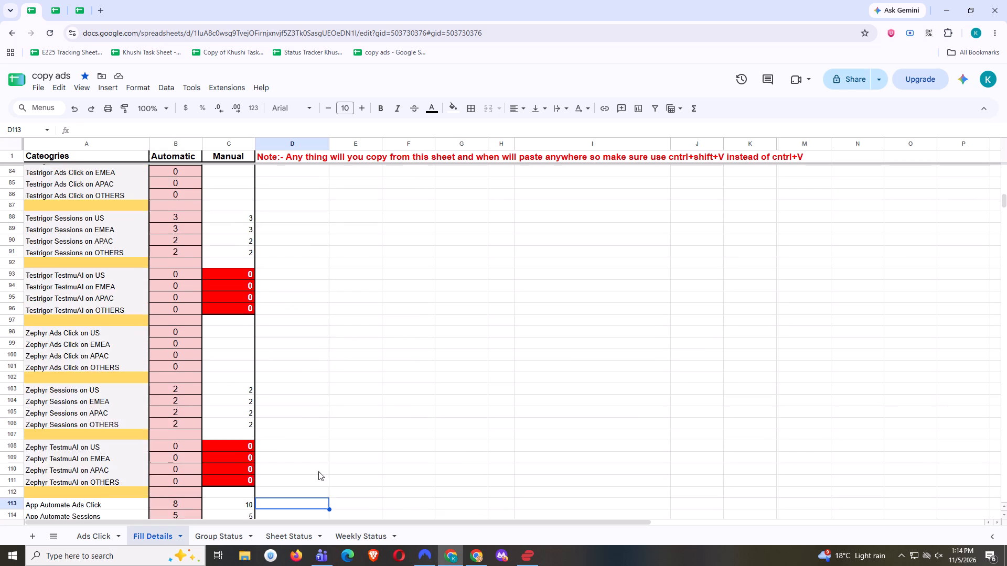
scroll(318, 471, down, 5)
scroll(321, 465, up, 20)
scroll(321, 465, up, 9)
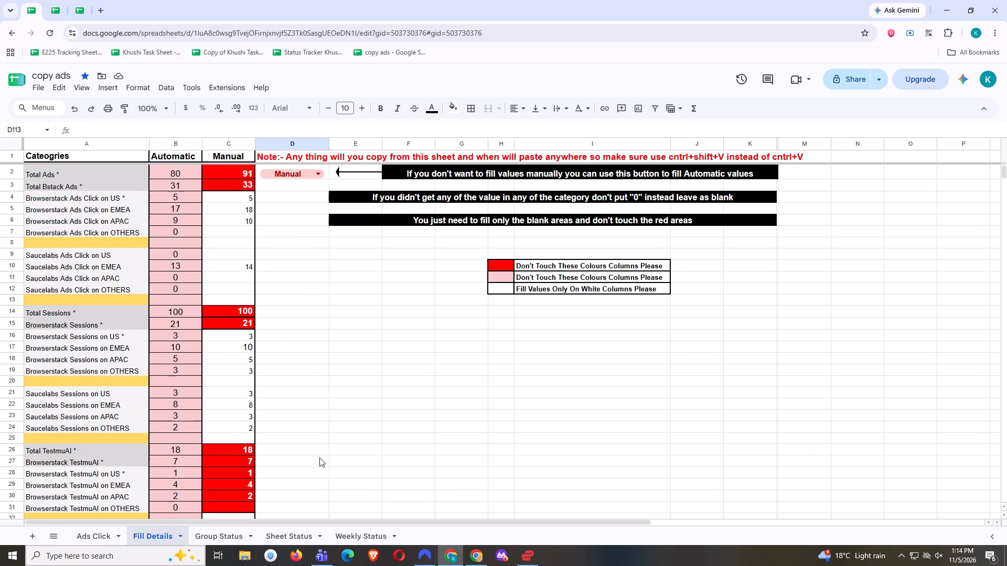
scroll(325, 457, down, 19)
scroll(326, 455, down, 4)
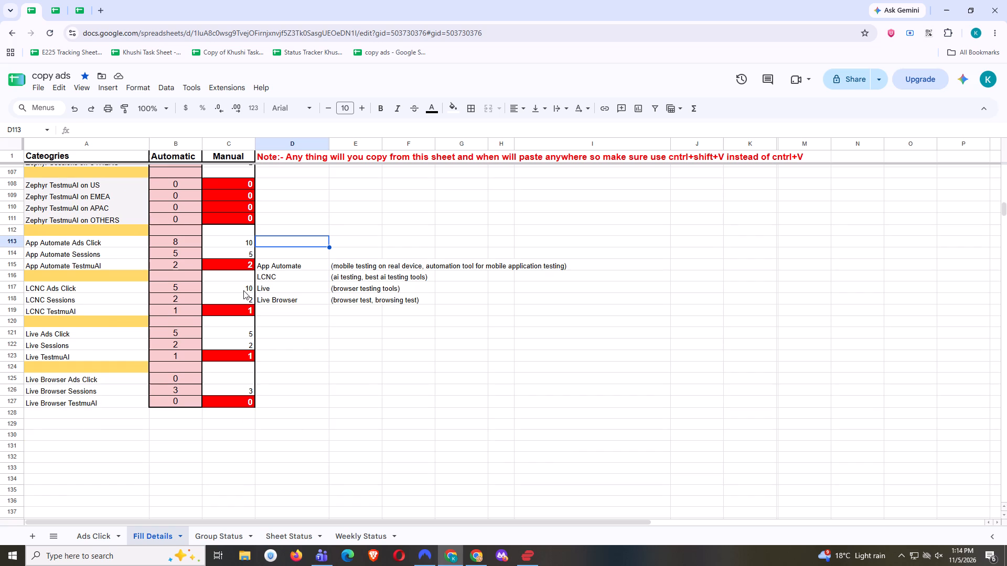
click(232, 289)
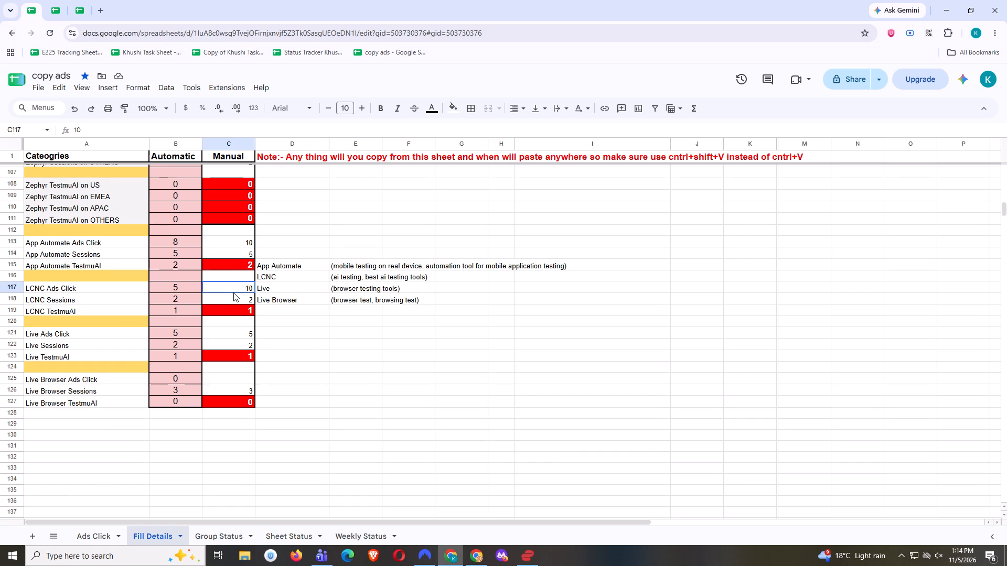
key(5)
click(265, 300)
Set the Manual value for Applitools Ads Click on EMEA to 10.
scroll(338, 351, up, 11)
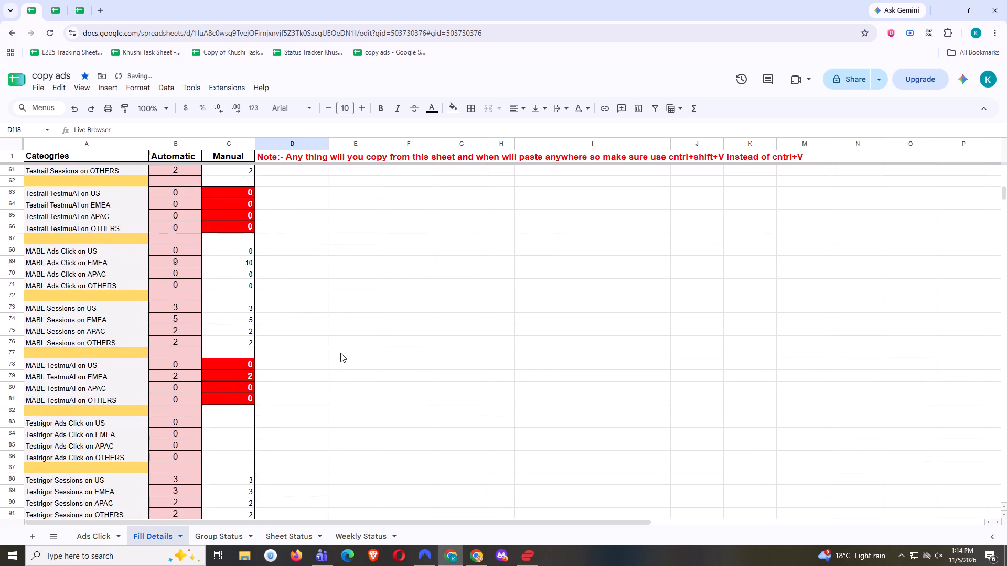
scroll(340, 353, up, 15)
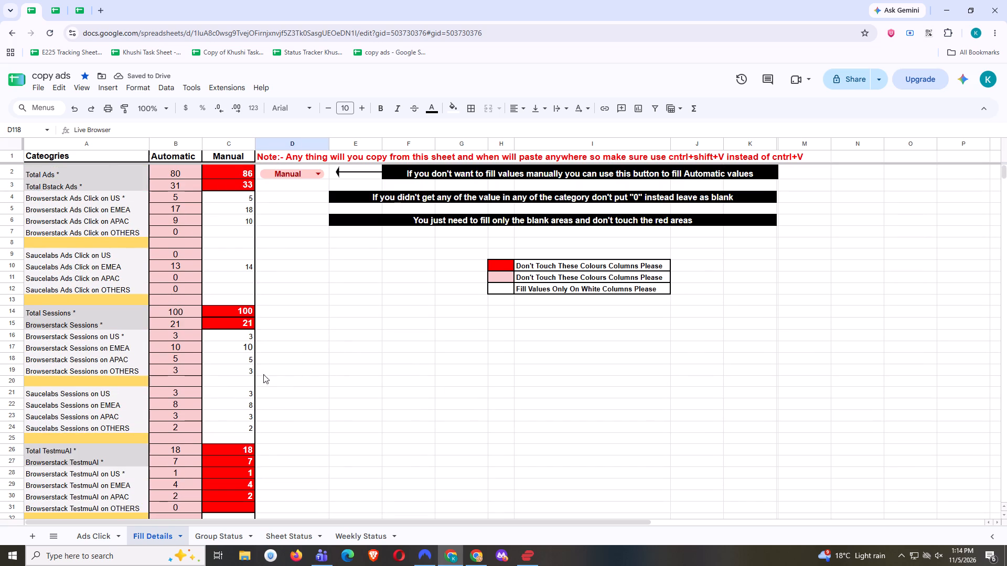
scroll(248, 416, down, 6)
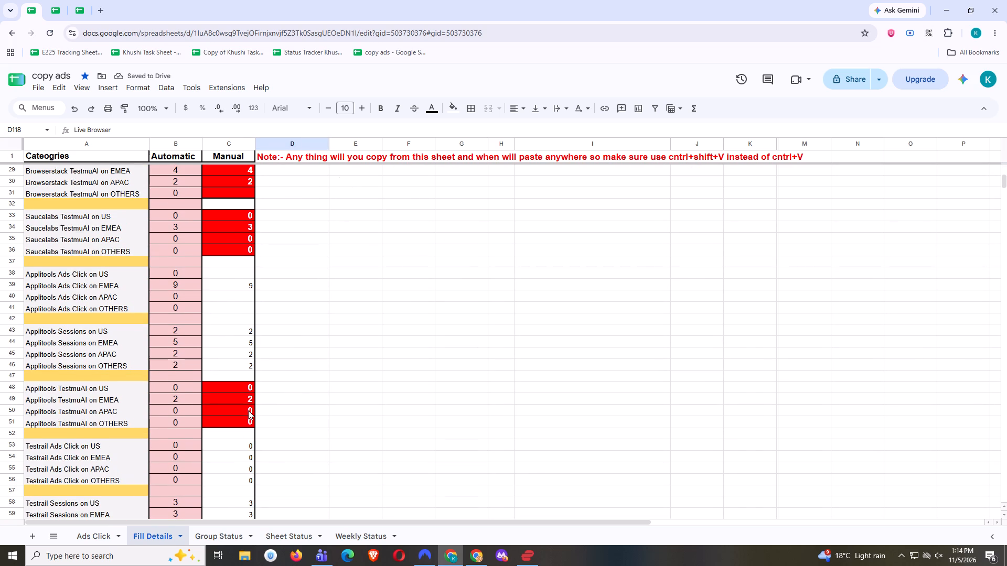
click(226, 286)
text(10\)
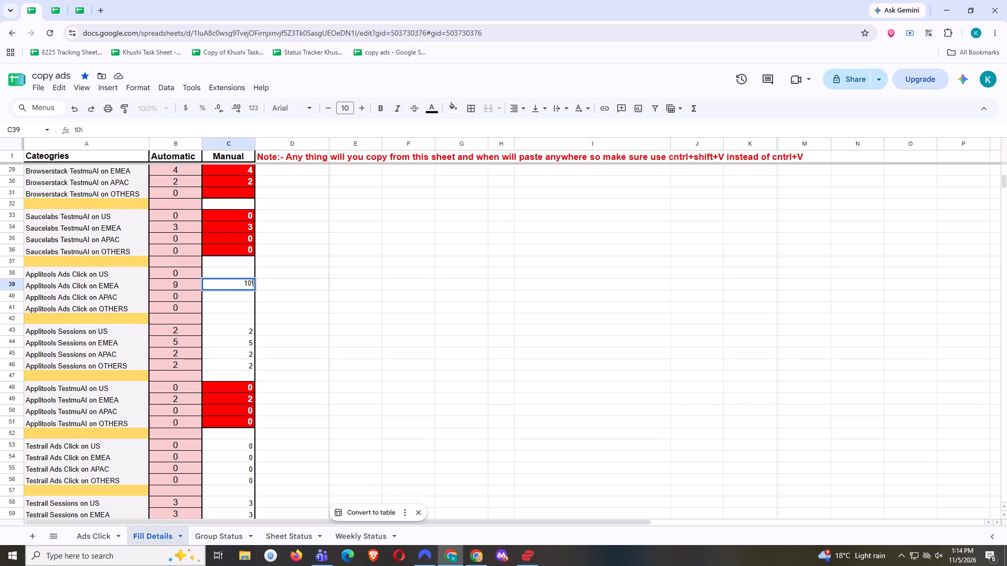
key(BackSpace)
click(303, 290)
scroll(316, 293, up, 11)
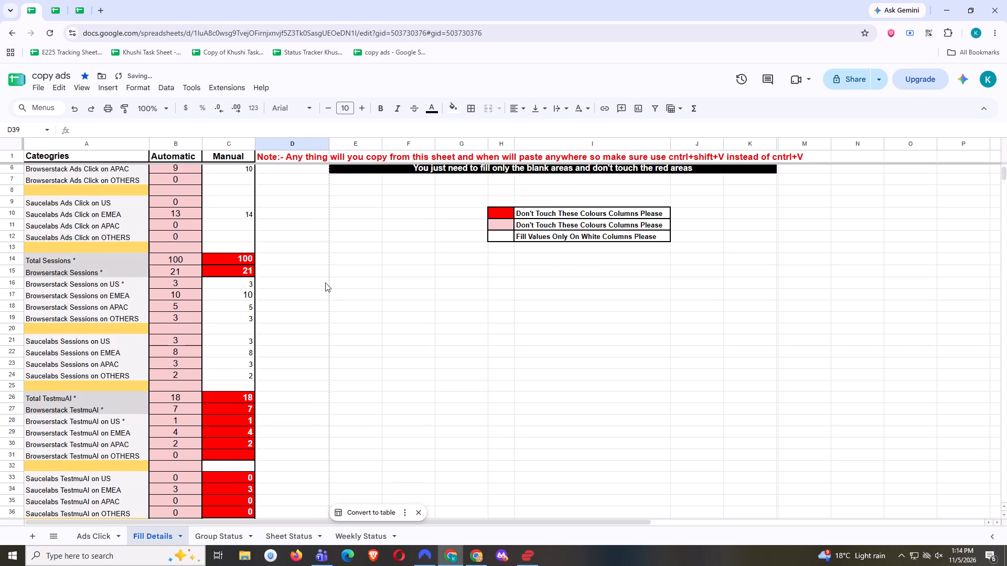
Copy the Weekly Status lines through G2 Comparisons from the Group Status sheet into the 5-Nov-2026 column of Weekly Status, as values only.
scroll(325, 282, up, 3)
click(246, 536)
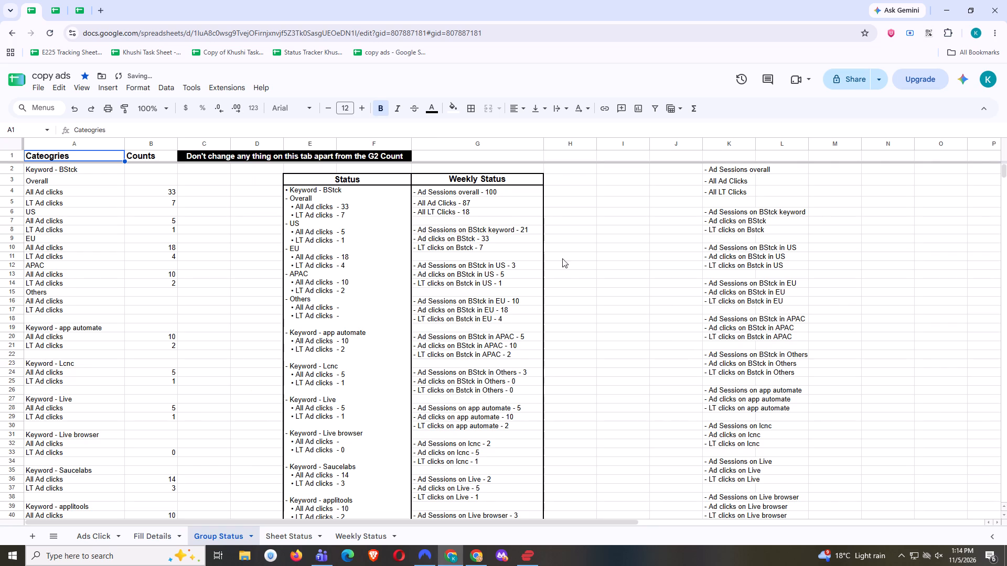
drag(477, 190, 469, 487)
scroll(487, 518, down, 6)
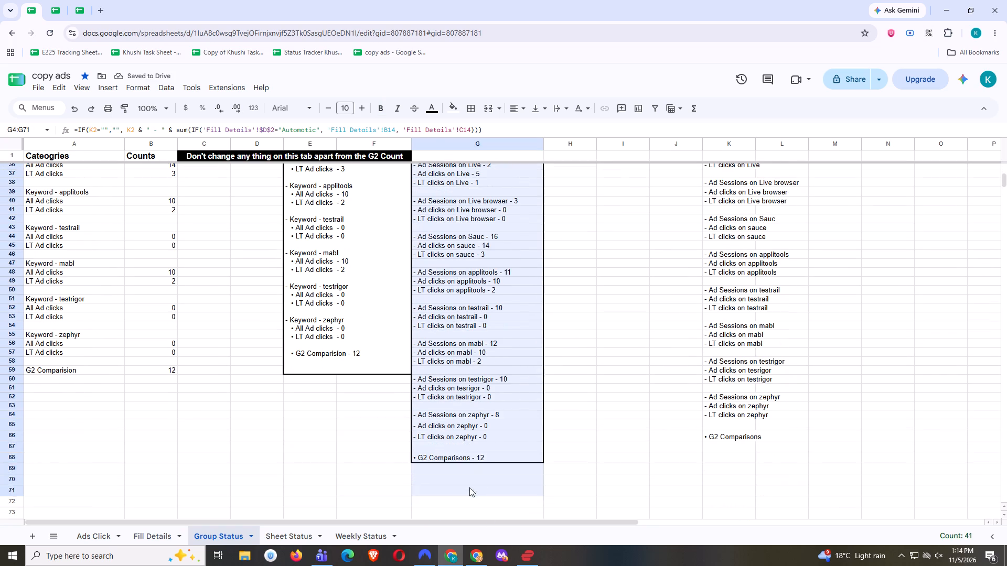
drag(469, 487, 468, 455)
key(ctrl+c)
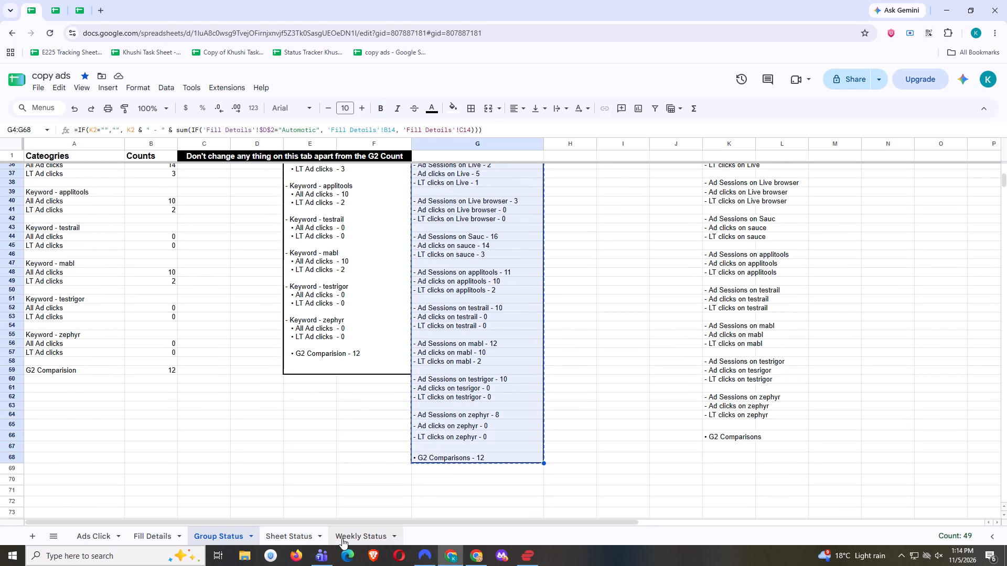
click(342, 538)
click(543, 167)
key(ctrl+v)
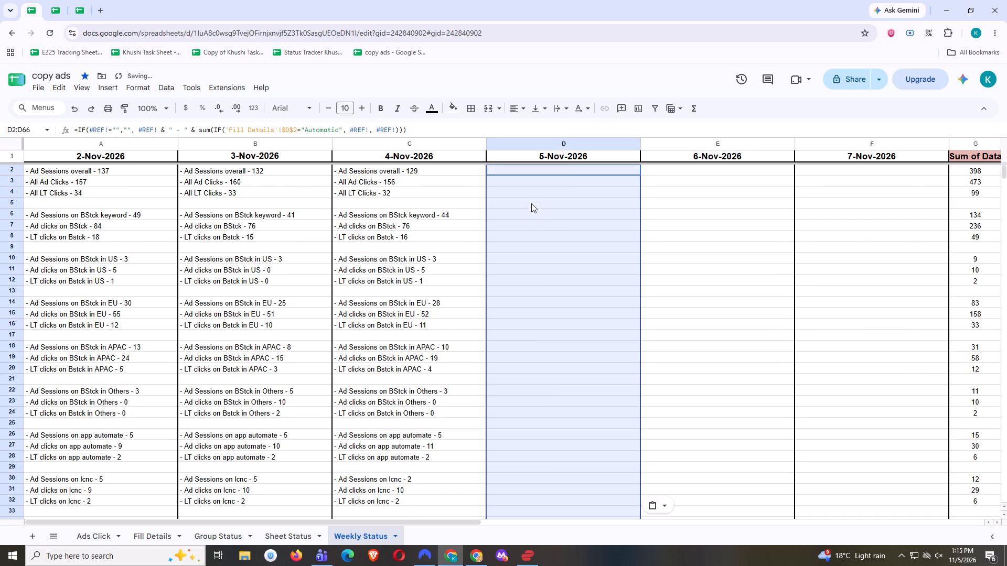
scroll(533, 347, down, 3)
key(ctrl+z)
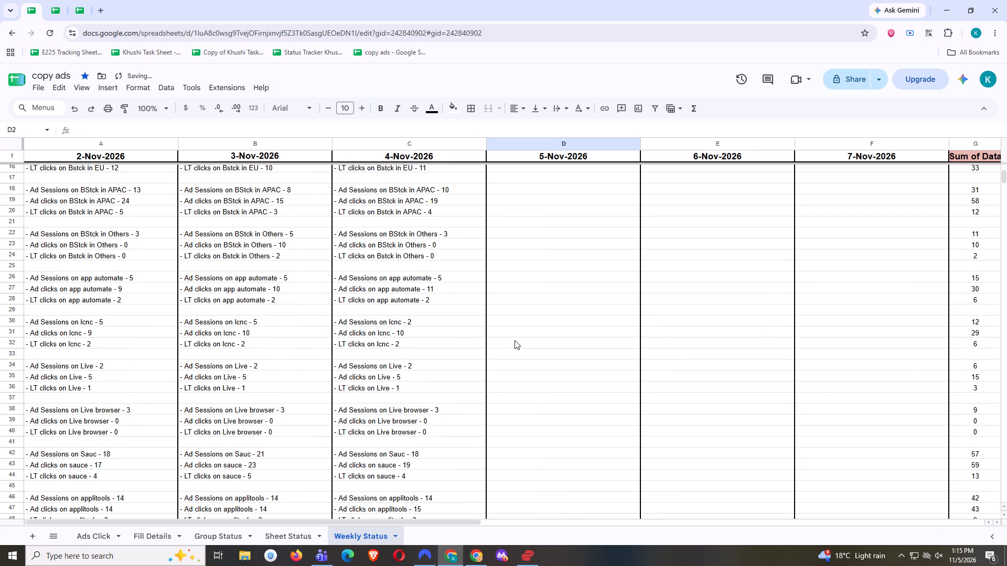
key(ctrl+shift+v)
Set the G2 Comparisons count in the 5-Nov-2026 column to 06.
scroll(522, 406, down, 5)
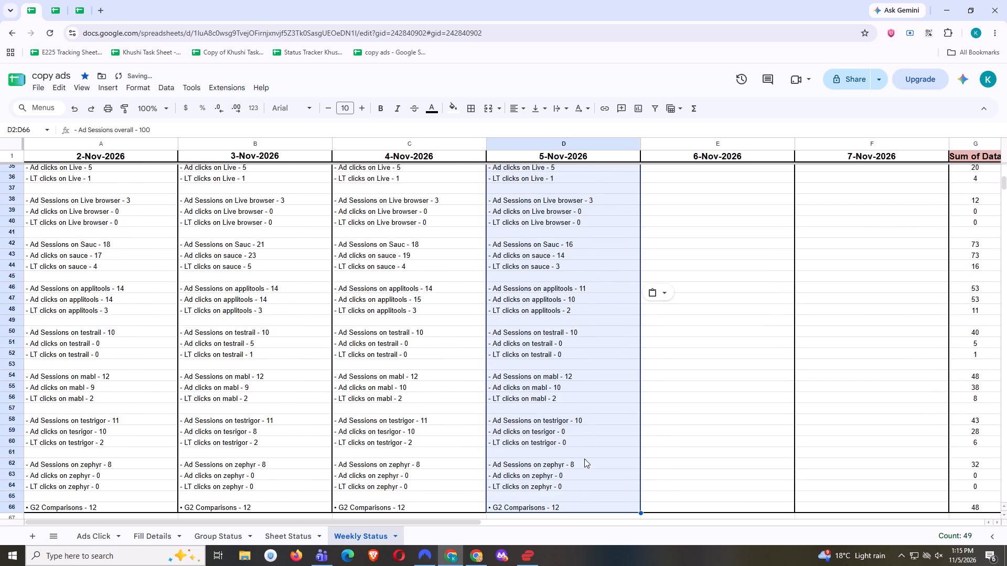
double_click(584, 459)
key(BackSpace)
key(BackSpace)
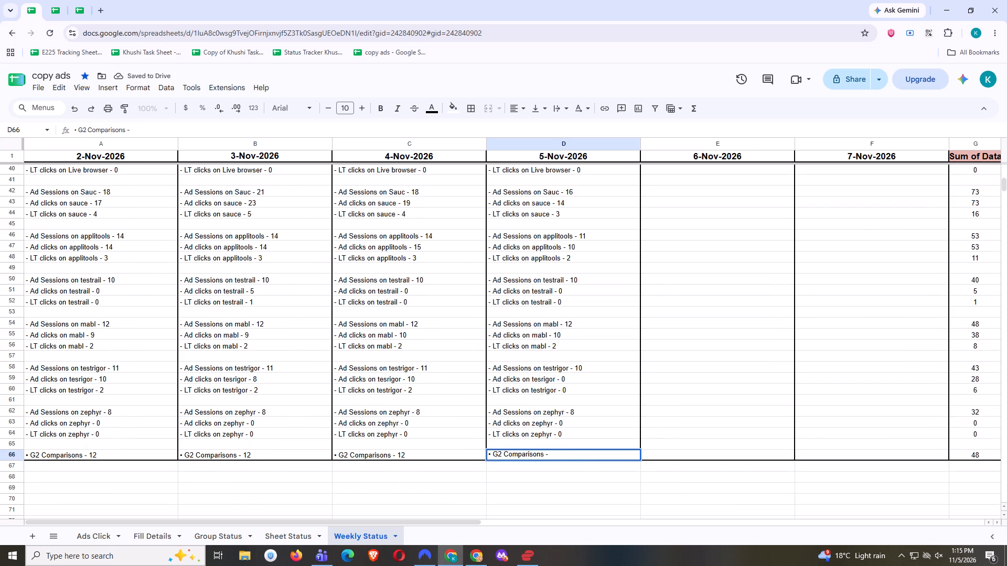
click(555, 487)
double_click(565, 451)
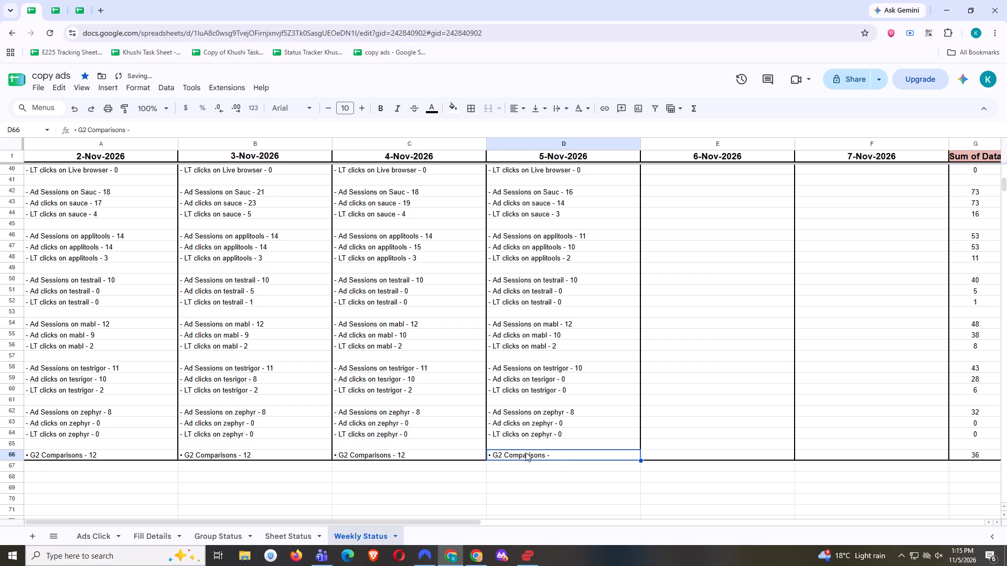
double_click(449, 460)
double_click(533, 455)
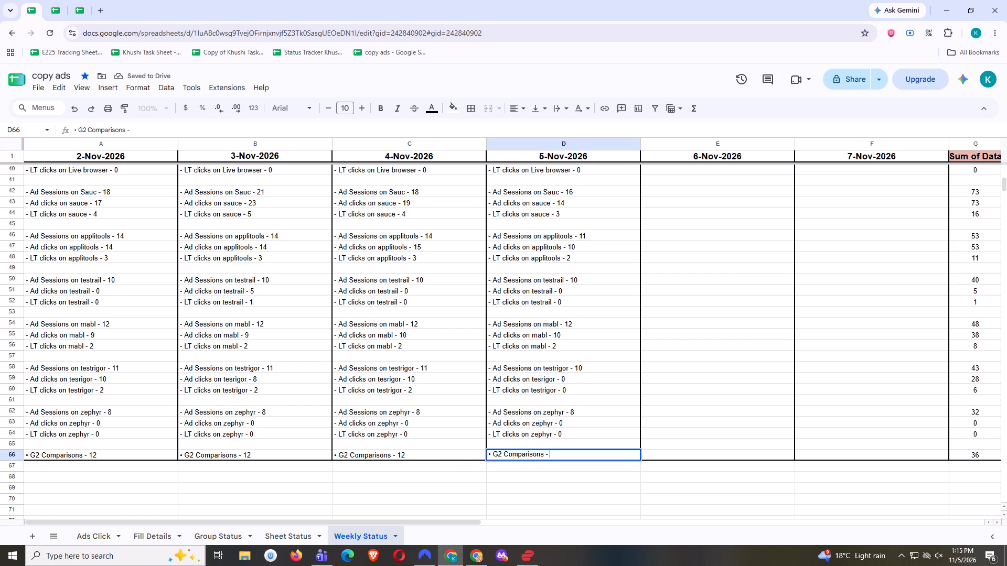
key(0)
key(6)
click(679, 449)
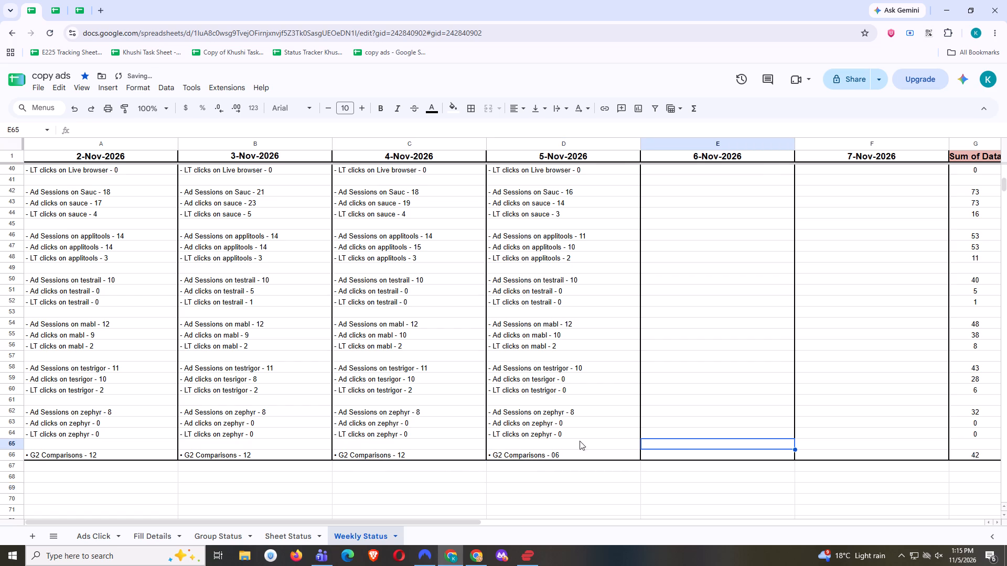
Copy all the Counts on the Sheet Status sheet, from Ad Sessions down to NON LT Ad Click on Live browser.
click(284, 538)
click(228, 169)
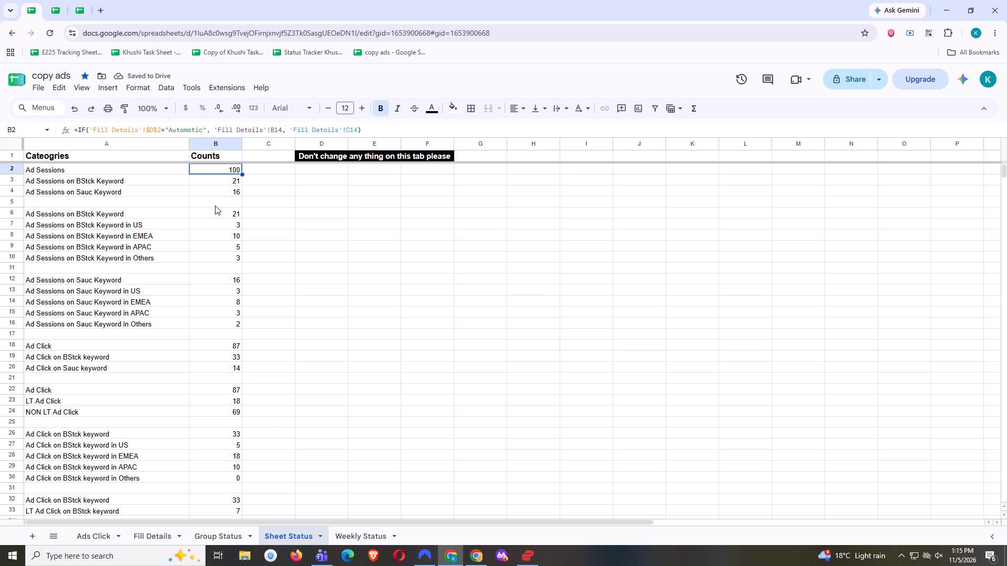
key(ctrl+shift+Down)
key(ctrl+shift+Down)
key(ctrl+shift+Down)
key(ctrl+shift+Down)
key(ctrl+shift+Down)
key(ctrl+shift+Down)
key(ctrl+shift+Down)
key(ctrl+shift+Down)
key(ctrl+shift+Down)
key(ctrl+shift+Down)
key(ctrl+shift+Down)
key(ctrl+shift+Down)
key(ctrl+shift+Down)
key(ctrl+shift+Down)
key(ctrl+shift+Down)
key(ctrl+shift+Down)
key(ctrl+shift+Down)
key(ctrl+shift+Down)
key(ctrl+shift+Down)
key(ctrl+shift+Down)
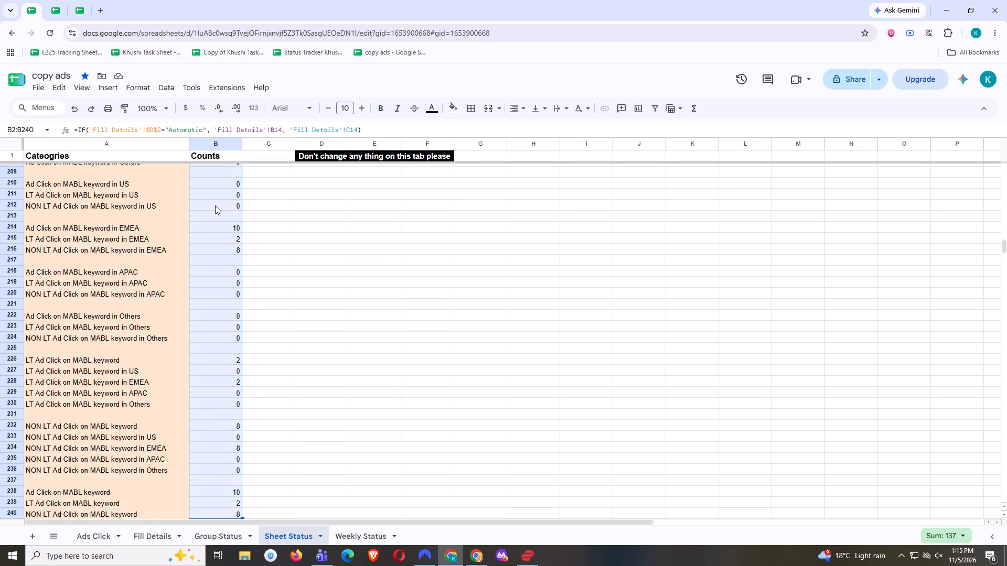
key(ctrl+shift+Up)
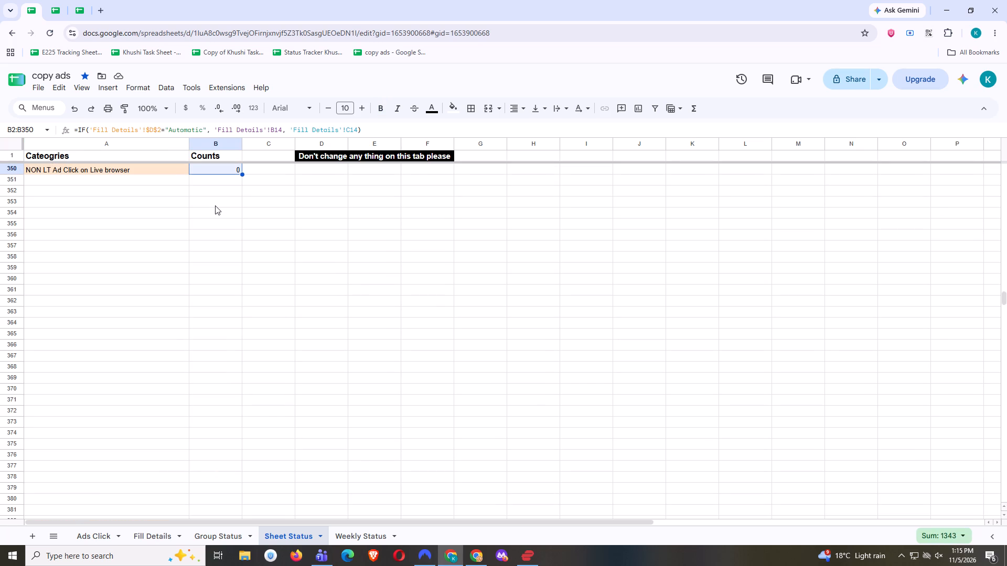
key(ctrl+c)
click(183, 331)
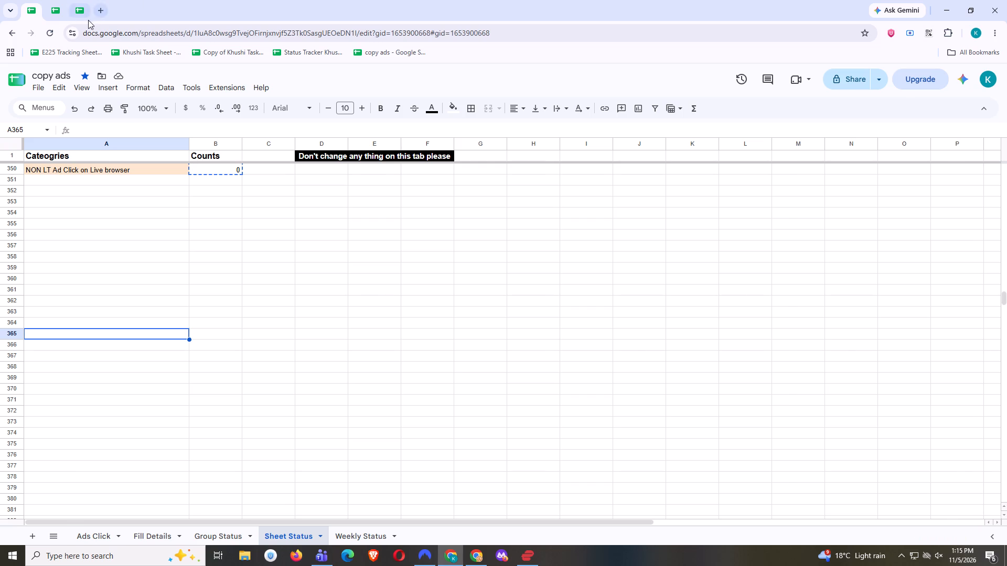
Paste the copied counts as values only into the 5 November 2026 column of Ads click summary in Khushi Task Sheet, starting at Ad Sessions.
click(45, 20)
click(54, 15)
click(612, 538)
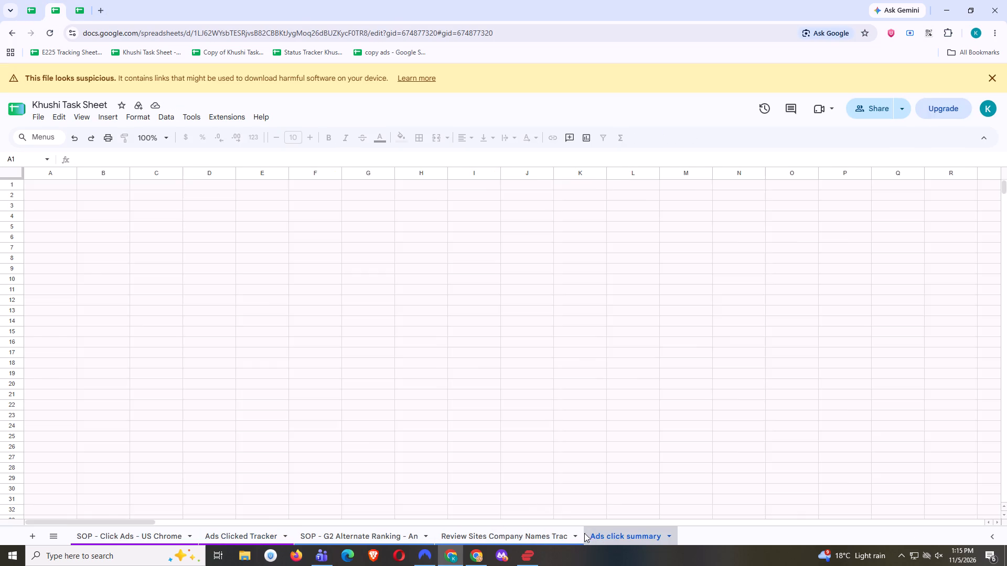
click(574, 524)
drag(432, 523, 1006, 474)
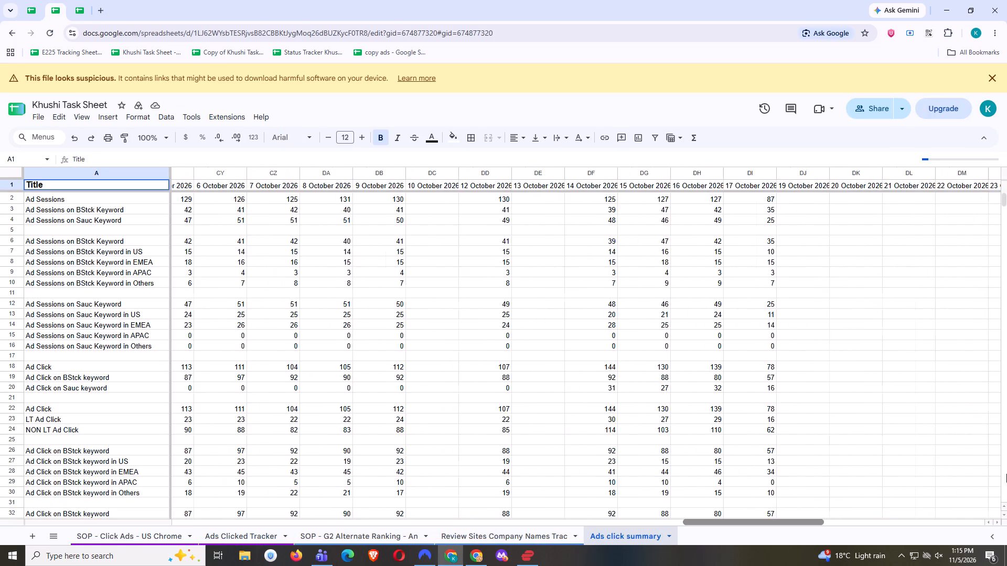
drag(1006, 474, 1005, 455)
click(660, 194)
key(ctrl+shift+v)
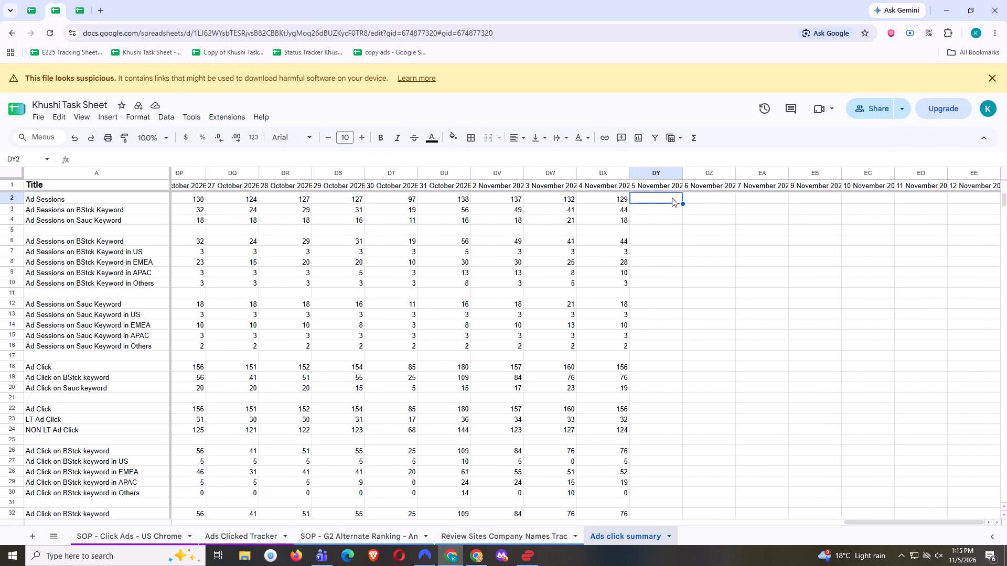
click(704, 196)
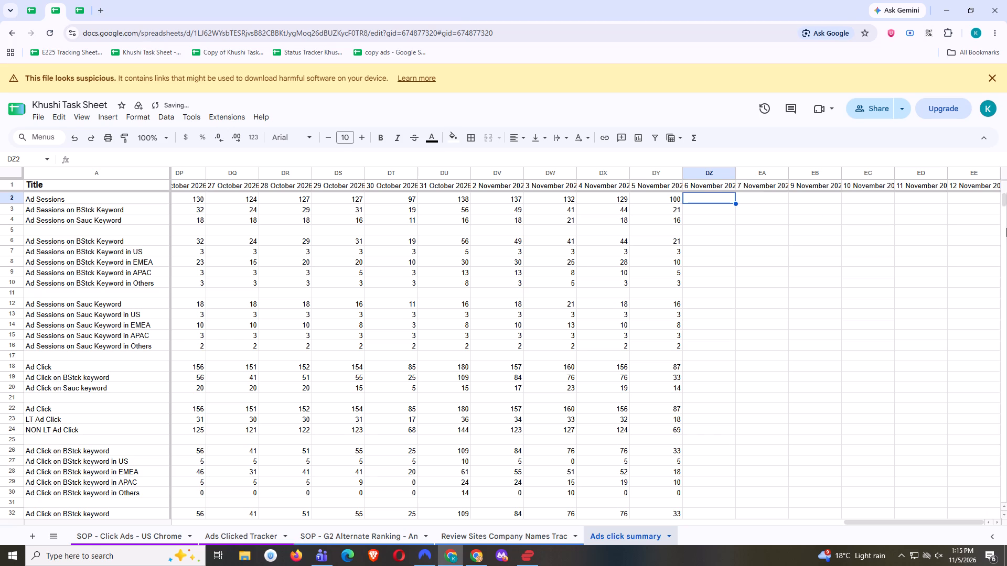
Dismiss the suspicious-file warning in Khushi Task Sheet.
click(988, 71)
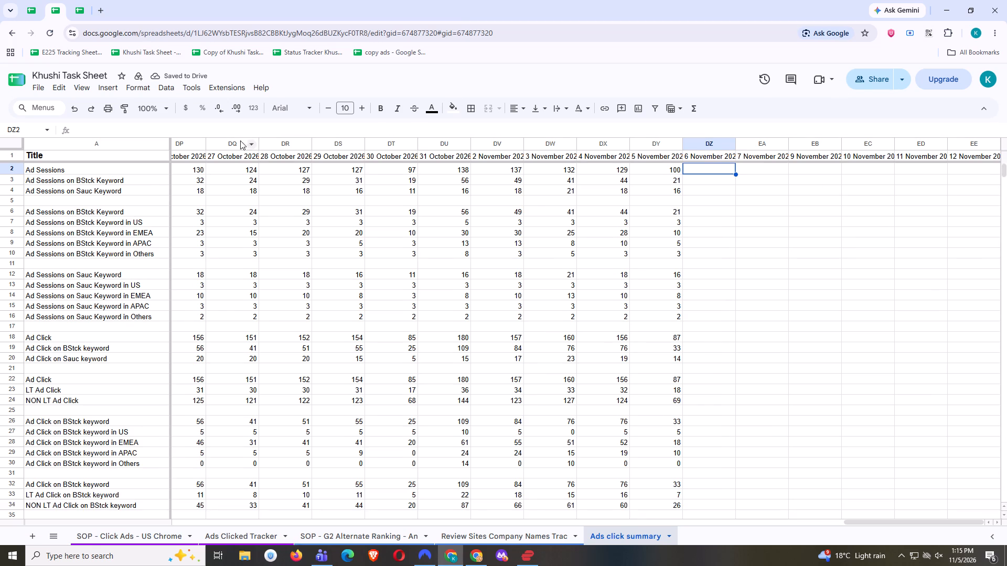
Return to the copy ads spreadsheet and view the beginning of its Group Status sheet.
click(76, 7)
click(38, 7)
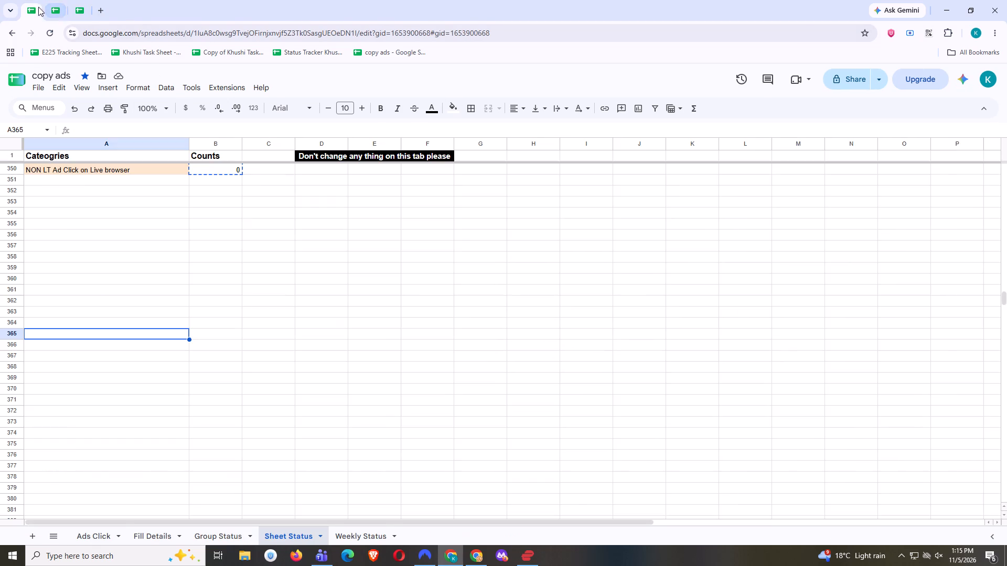
scroll(337, 431, up, 5)
click(189, 534)
scroll(324, 432, up, 13)
click(202, 458)
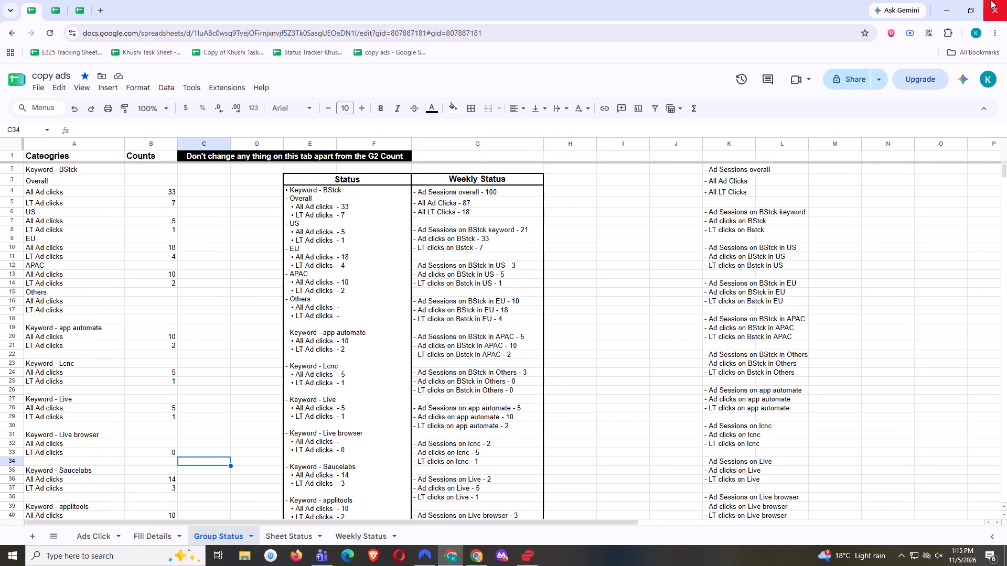
Minimise the browser and ExpressVPN windows to reach the desktop.
click(941, 12)
click(957, 17)
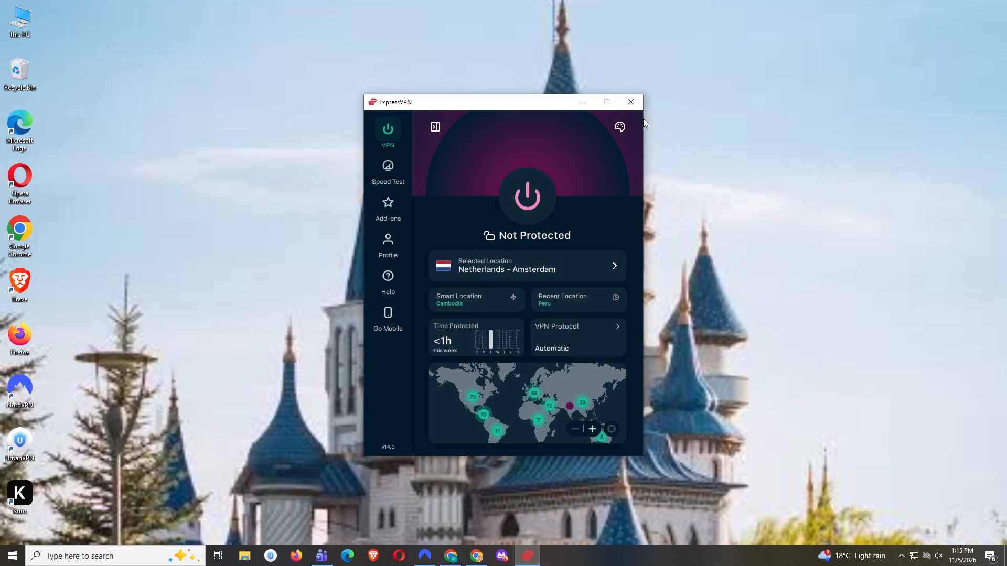
click(590, 108)
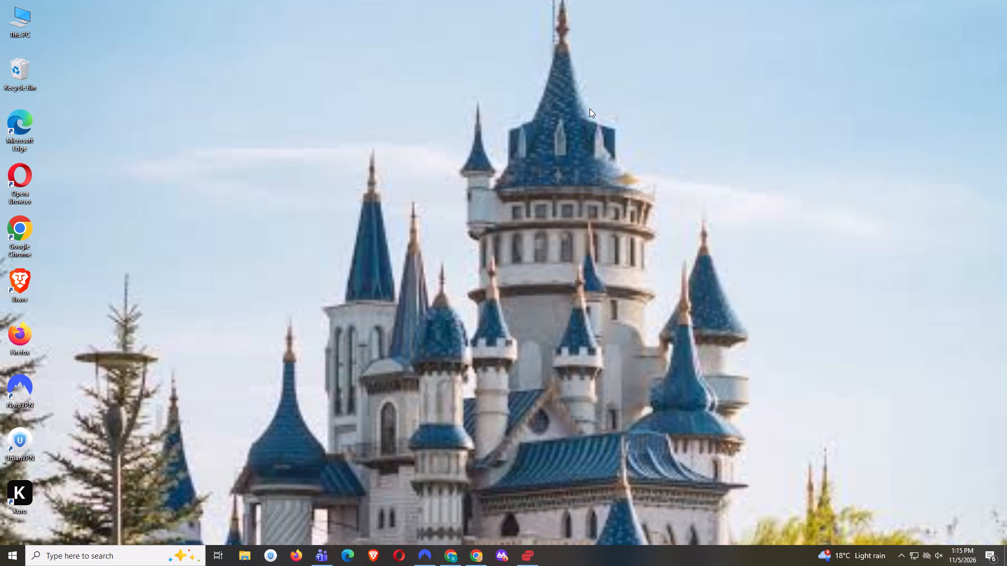
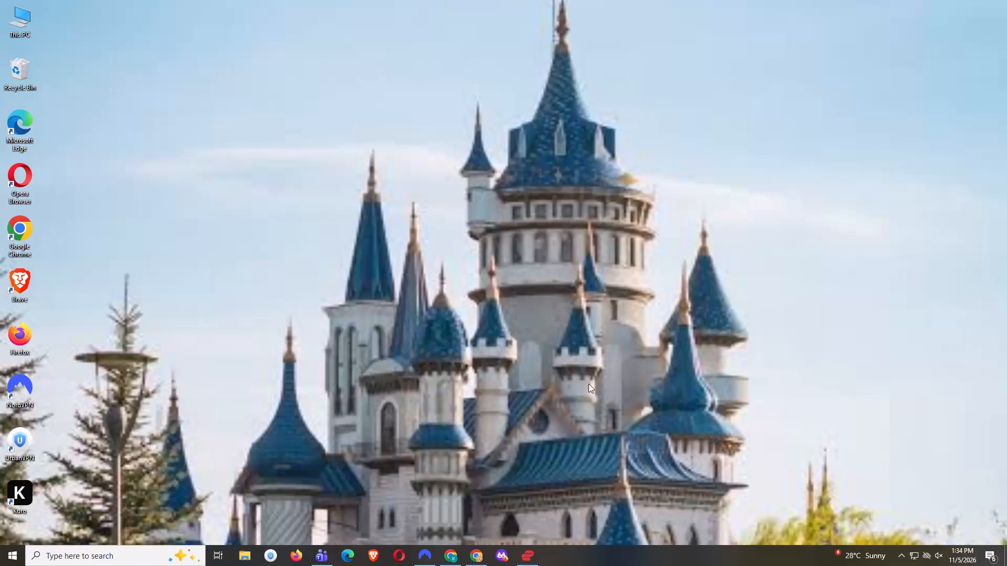
Close the Master Copy Sheet browser window, leaving the site despite possibly unsaved changes.
click(464, 562)
click(1006, 0)
click(1006, 9)
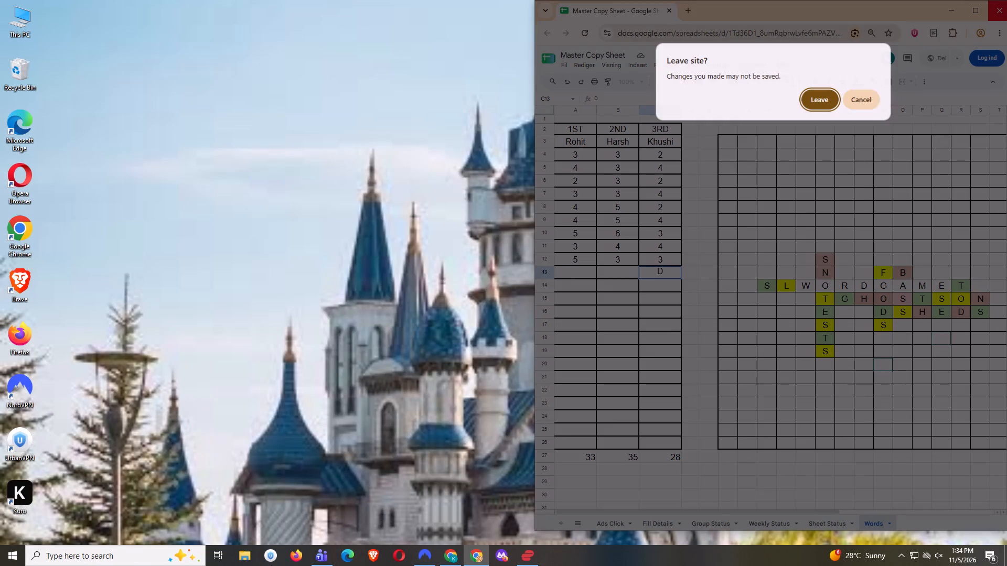
click(808, 100)
Return to the copy ads spreadsheet and select the merged Status summary cell in the Group Status sheet.
click(451, 561)
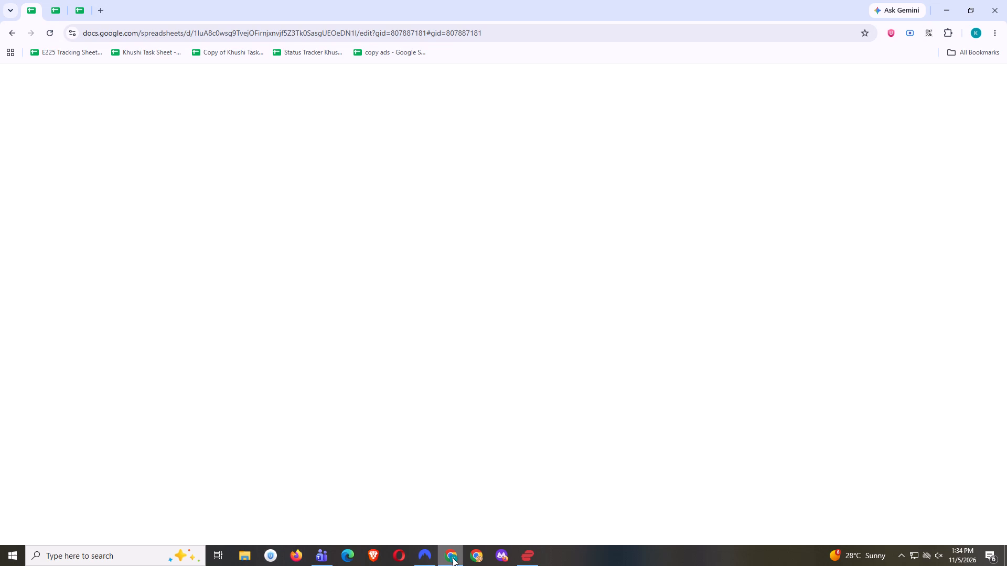
click(384, 230)
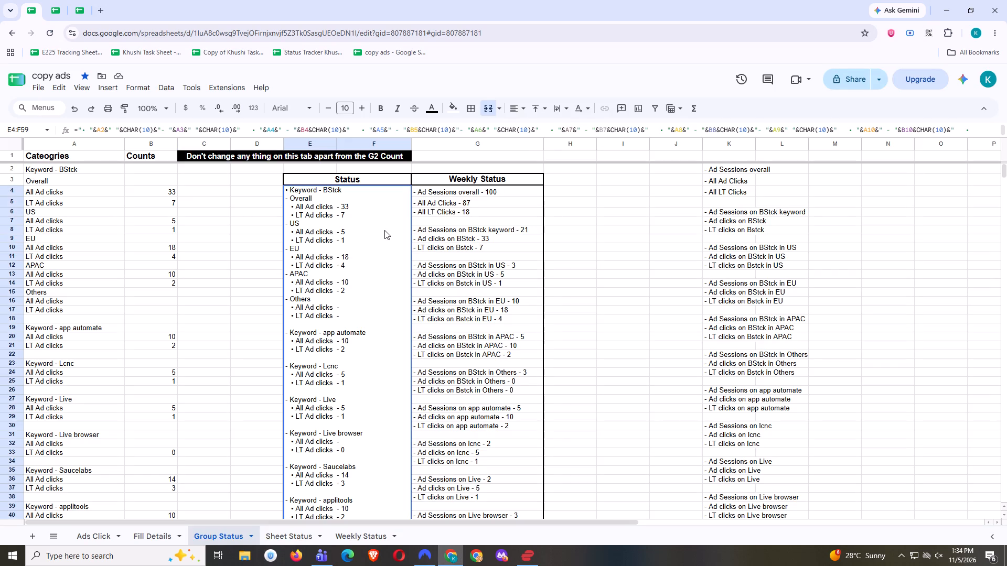
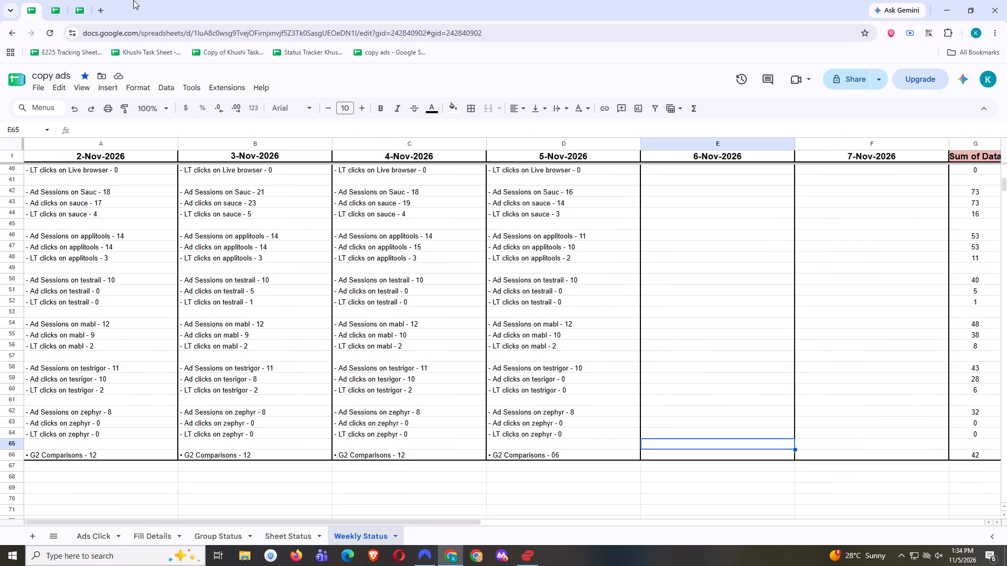
Copy the 5 November 2026 values from row 2 through row 350 of Khushi Task Sheet's Ads click summary.
click(53, 11)
click(669, 171)
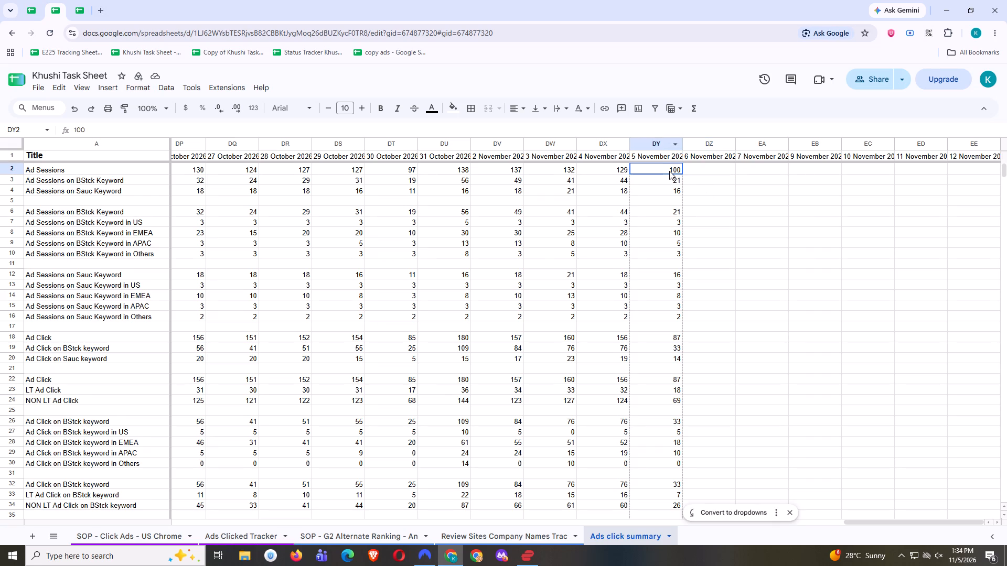
key(ctrl+shift+Down)
key(ctrl+shift+Down)
key(ctrl+shift+Down)
key(ctrl+shift+Down)
key(ctrl+shift+Down)
key(ctrl+shift+Down)
key(ctrl+shift+Down)
key(ctrl+shift+Down)
key(ctrl+shift+Down)
key(ctrl+shift+Down)
key(ctrl+shift+Down)
key(ctrl+shift+Down)
key(ctrl+shift+Down)
key(ctrl+shift+Down)
key(ctrl+shift+Down)
key(ctrl+shift+Down)
key(ctrl+shift+Down)
key(ctrl+shift+Down)
key(ctrl+shift+Down)
key(ctrl+shift+Down)
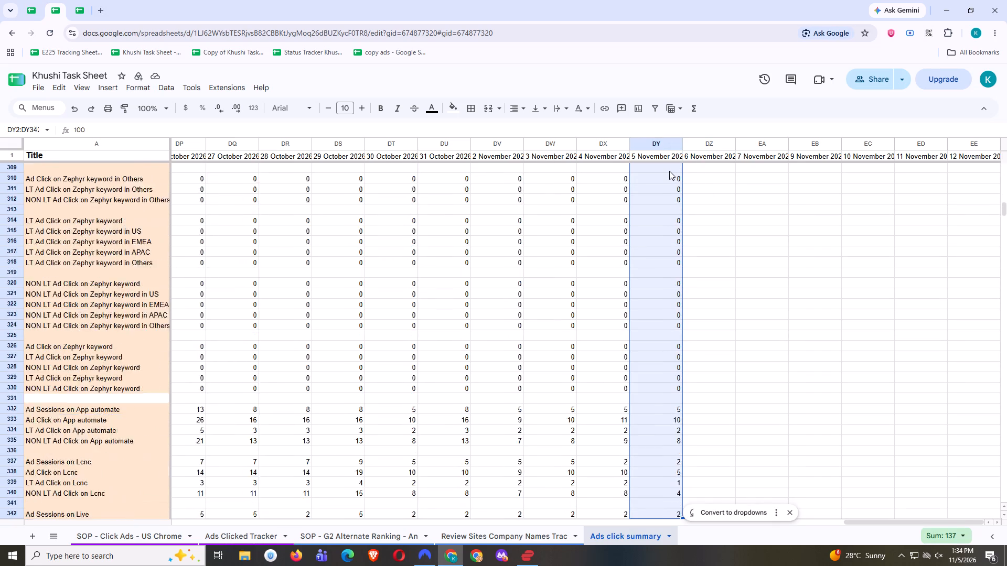
key(ctrl+shift+Up)
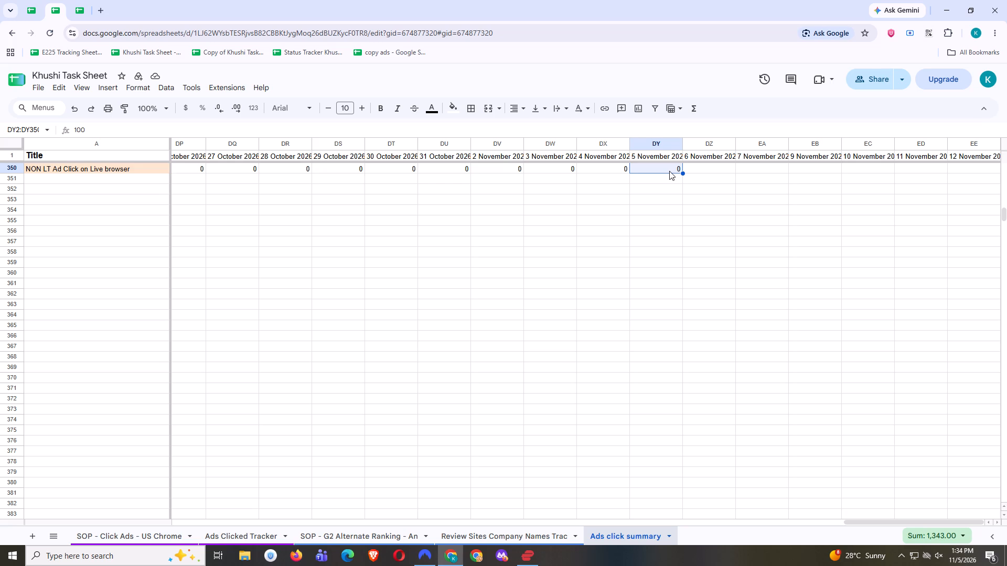
key(ctrl+c)
click(419, 353)
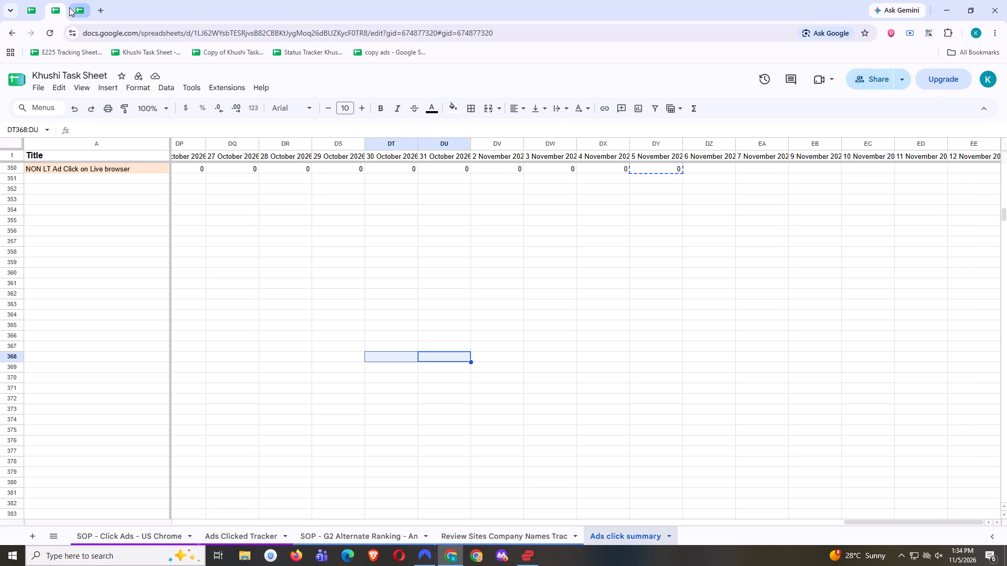
Paste the copied figures as values only into the 5 November column of Ads click summary in Copy of Khushi Task Sheet.
click(69, 7)
click(302, 534)
click(312, 523)
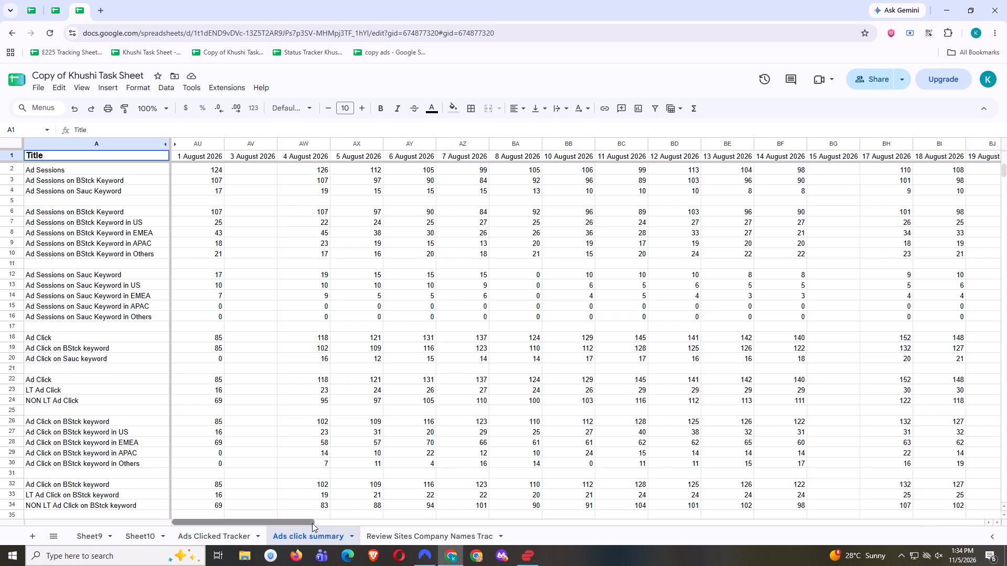
drag(312, 523, 1006, 525)
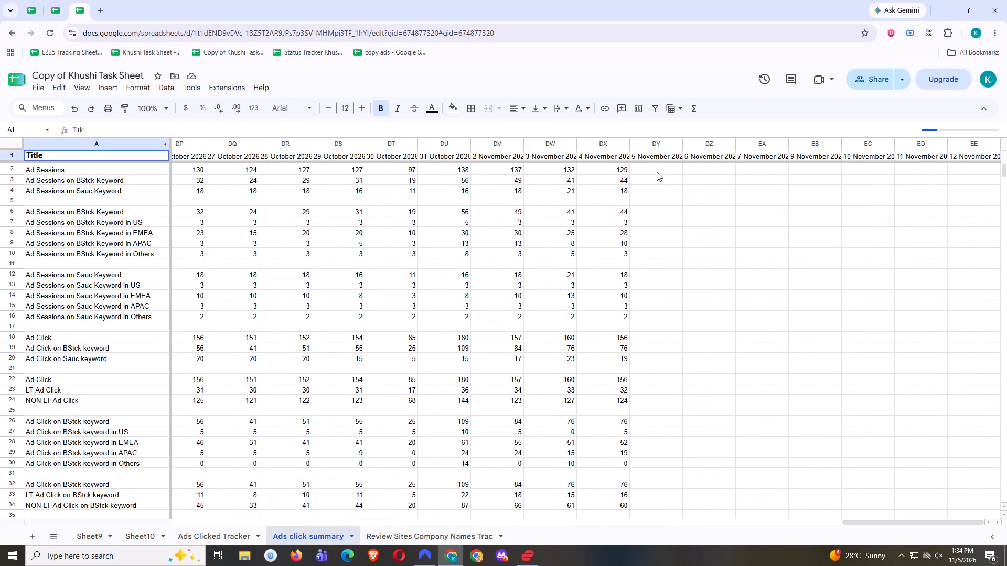
click(657, 172)
key(ctrl+shift+v)
click(701, 172)
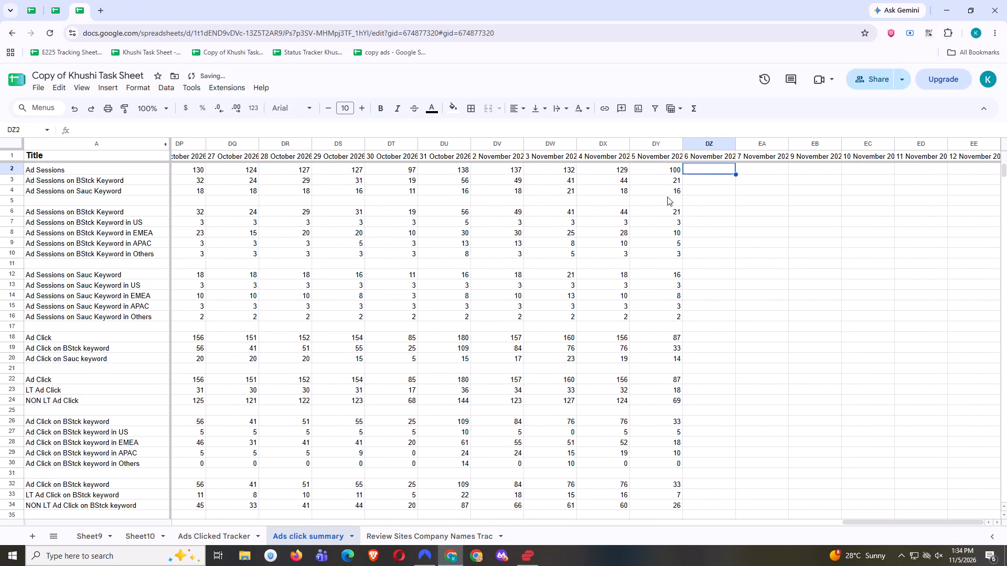
Select the first 5-Nov-26 company cell in the duplicate's Ads Clicked Tracker, and copy Khushi Task Sheet's 5-Nov-26 tracker column from row 3 down.
click(227, 538)
scroll(240, 516, up, 1)
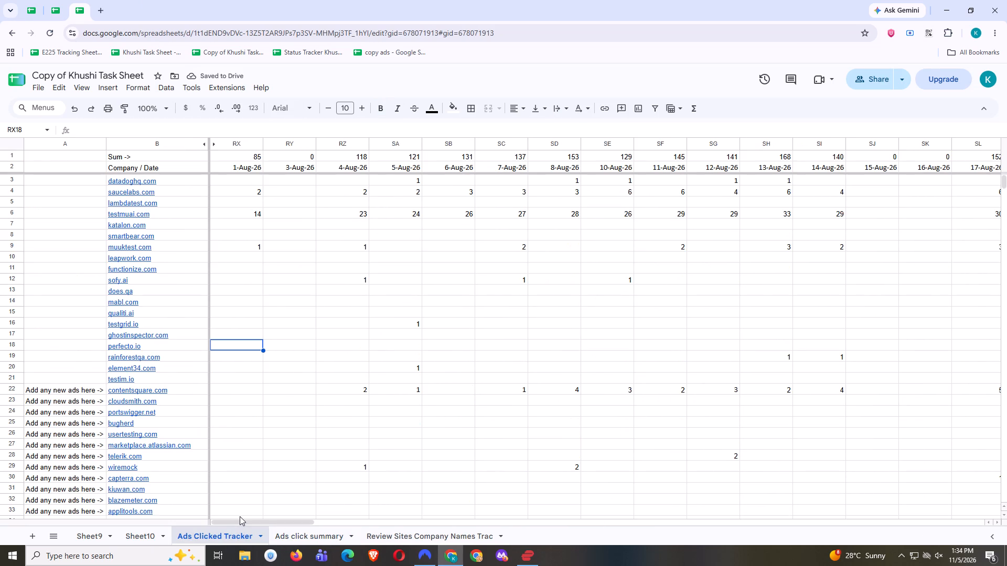
scroll(240, 516, up, 2)
drag(303, 518, 365, 525)
drag(305, 521, 1006, 528)
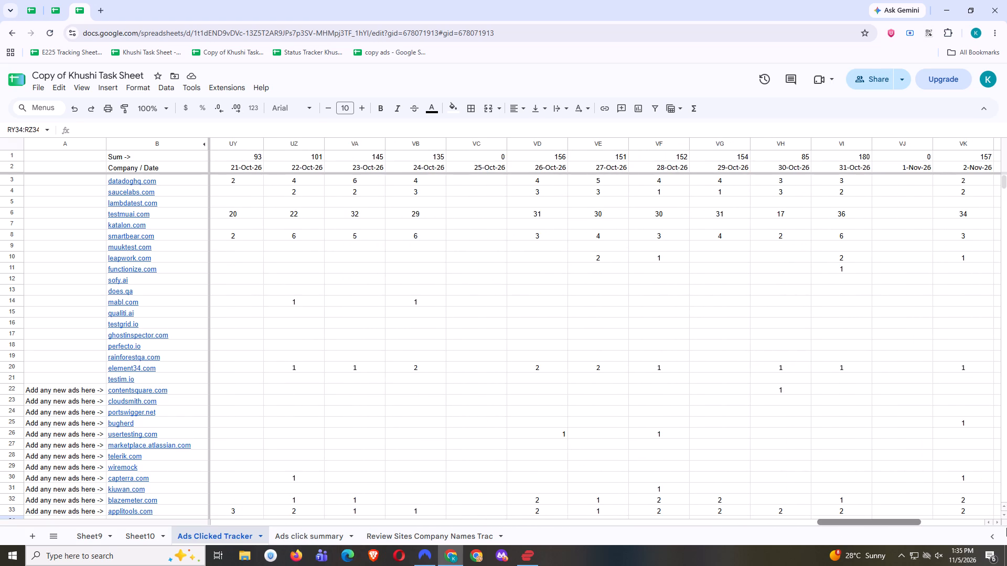
drag(1006, 528, 1006, 527)
click(665, 184)
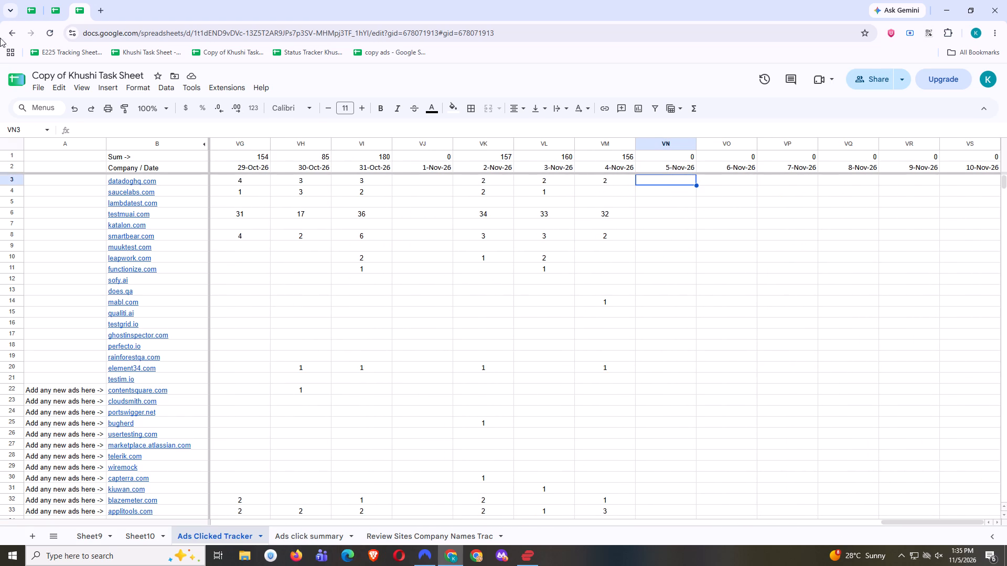
click(52, 1)
click(233, 528)
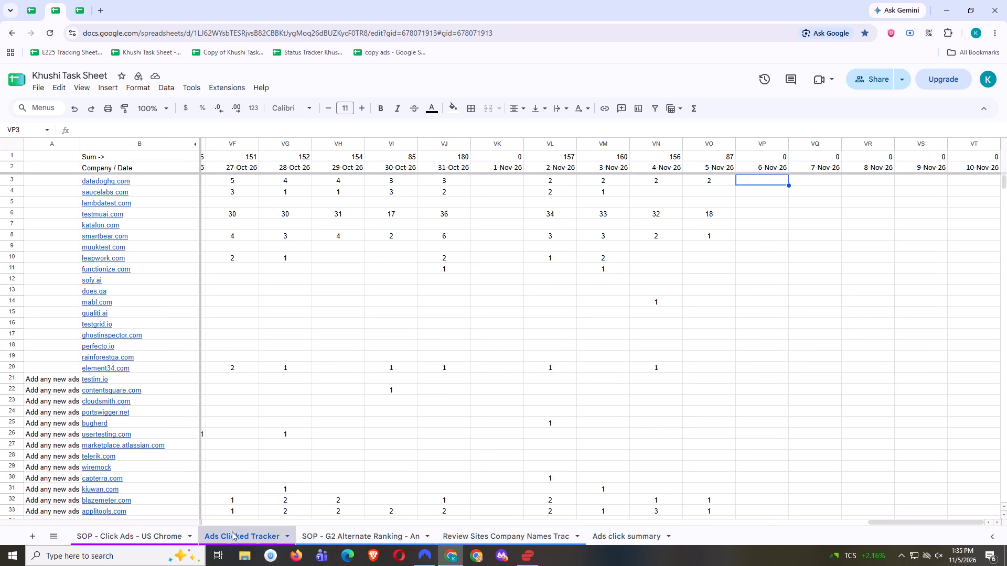
click(717, 181)
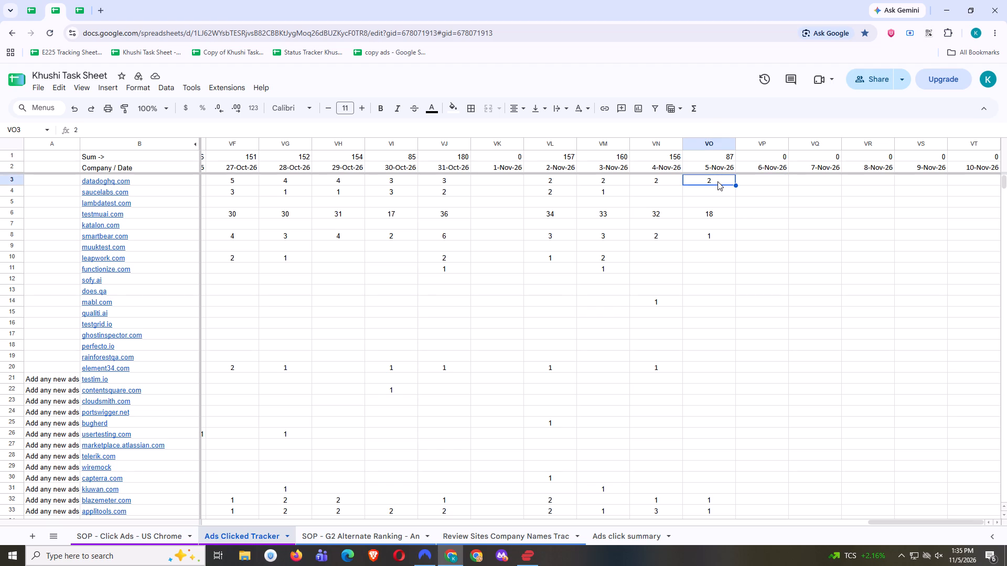
key(ctrl+shift+Down)
key(ctrl+shift+Down)
key(ctrl+shift+Down)
key(ctrl+shift+Down)
key(ctrl+shift+Down)
key(ctrl+shift+Down)
key(ctrl+shift+Down)
key(ctrl+shift+Down)
key(ctrl+shift+Down)
key(ctrl+shift+Down)
key(ctrl+shift+Down)
key(ctrl+shift+Down)
key(ctrl+shift+Down)
key(ctrl+shift+Down)
key(ctrl+shift+Down)
key(ctrl+shift+Down)
key(ctrl+shift+Down)
key(ctrl+shift+Down)
key(ctrl+shift+Down)
key(ctrl+shift+Down)
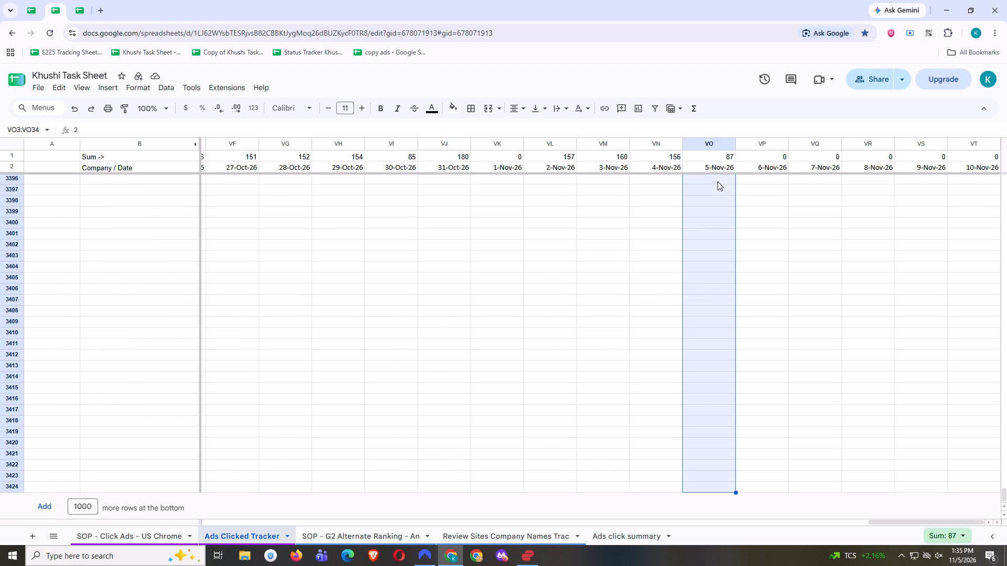
key(ctrl+c)
click(608, 238)
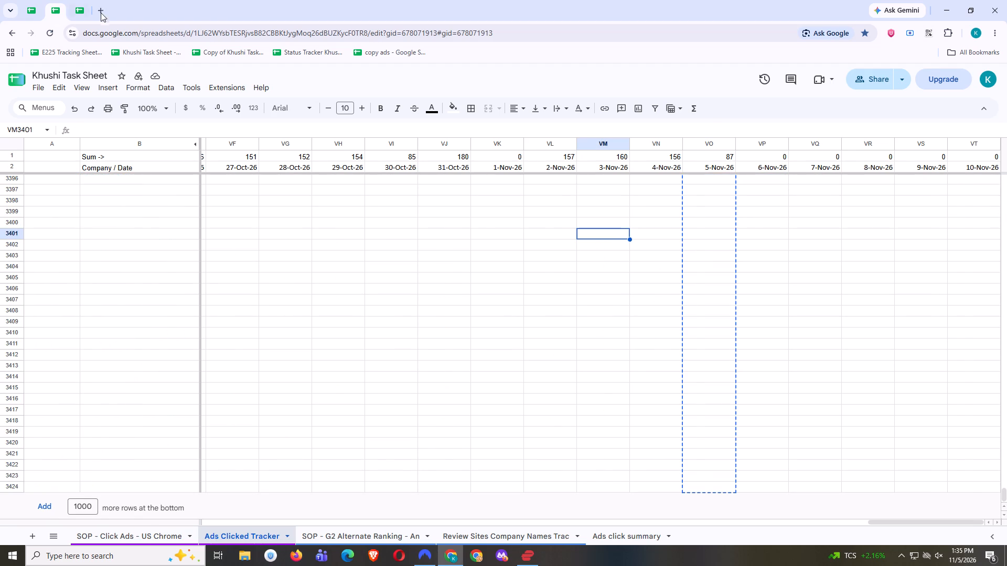
Paste the copied ad-click counts into the 5-Nov-26 column of Ads Clicked Tracker in Copy of Khushi Task Sheet, starting at datadoghq.com.
click(86, 8)
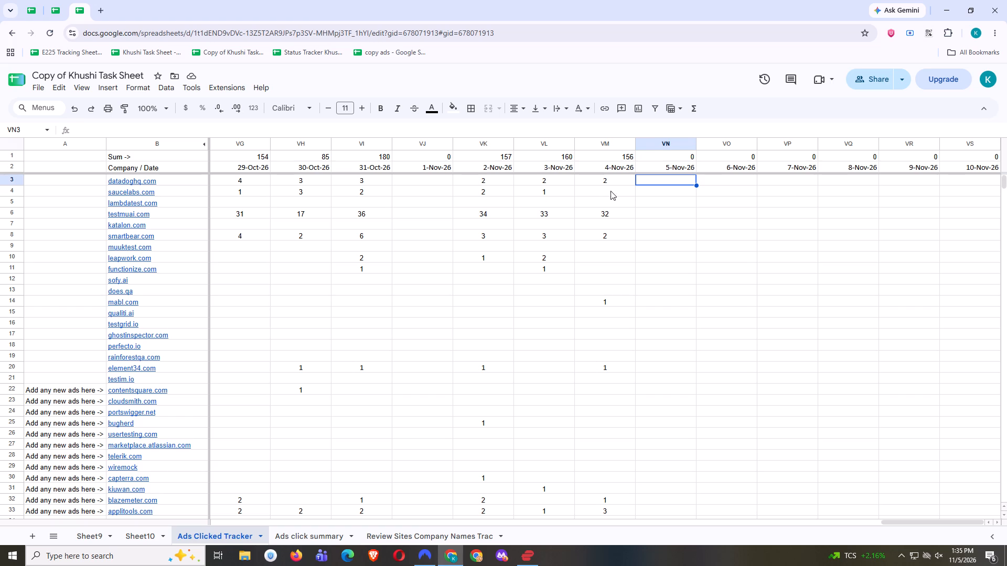
key(ctrl+v)
click(735, 179)
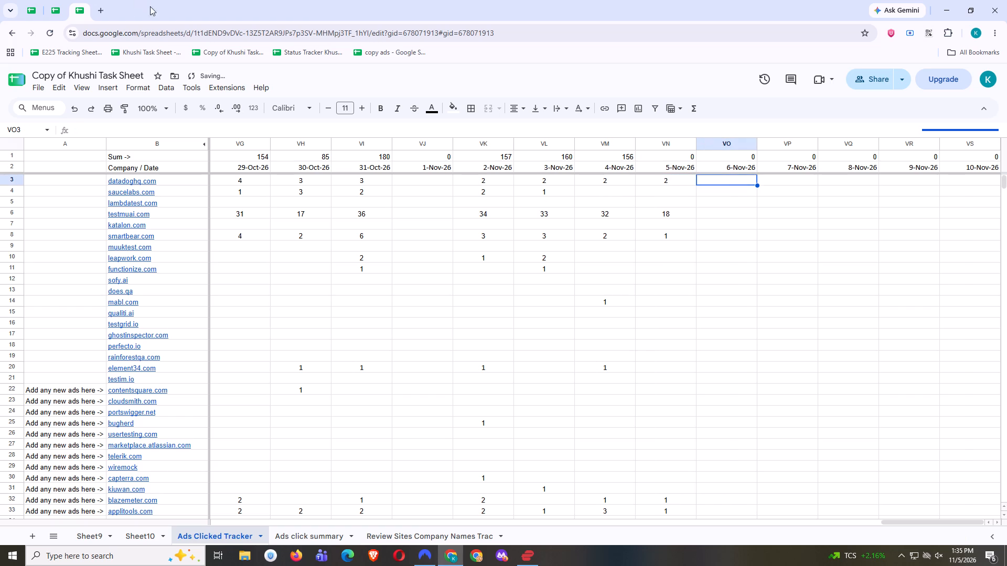
Copy boldare.com, resources.cytix.io and kantar.com from the duplicate's Sheet9 into the company column below adbutler.com in Khushi Task Sheet's Ads Clicked Tracker.
click(80, 536)
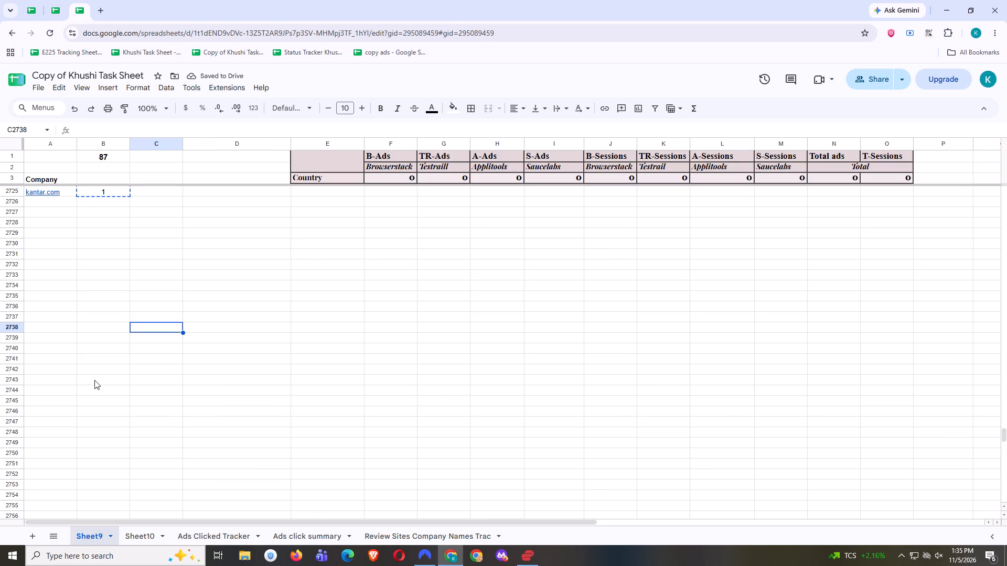
scroll(91, 381, up, 4)
click(60, 17)
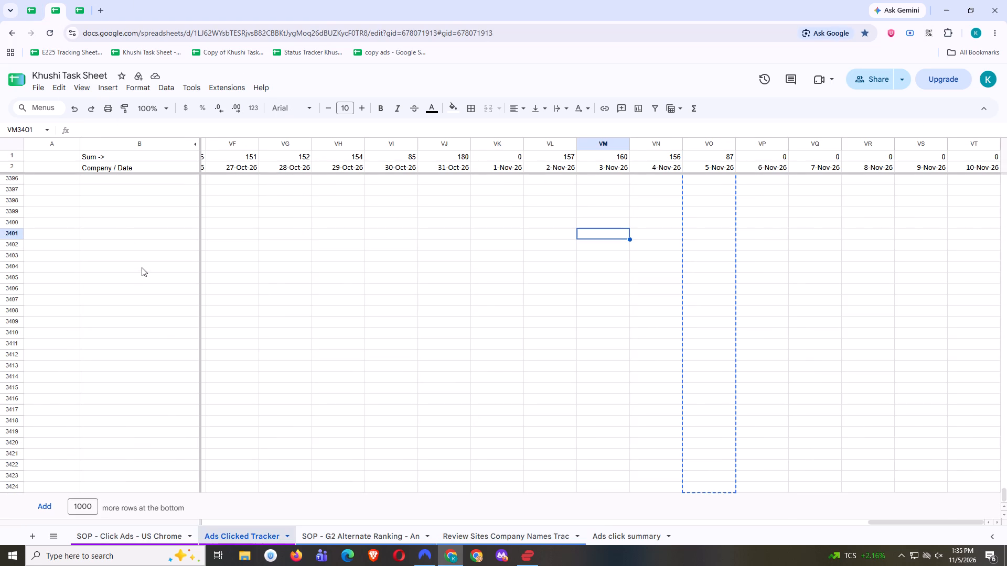
scroll(139, 290, up, 8)
click(149, 547)
click(141, 449)
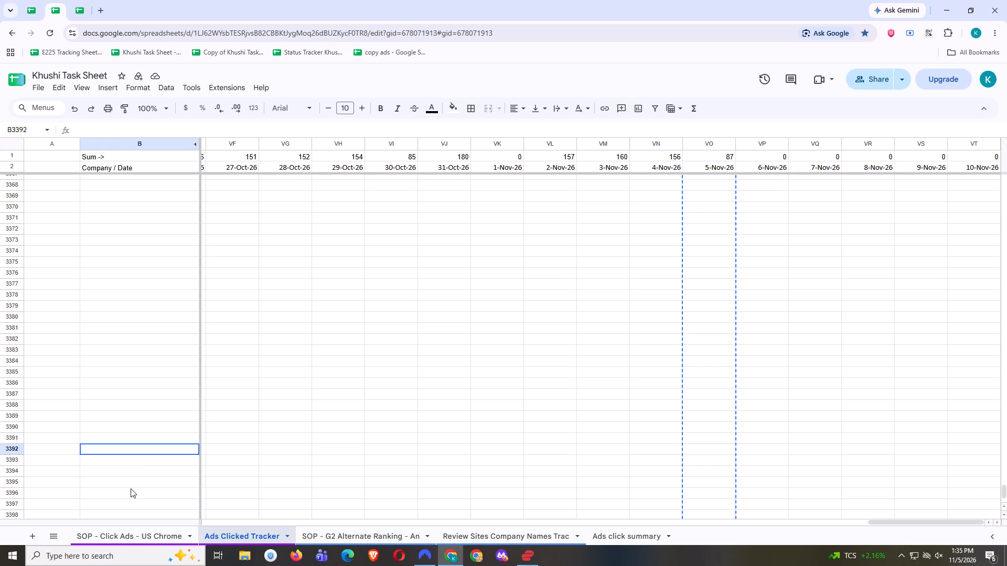
key(ctrl+Up)
click(84, 10)
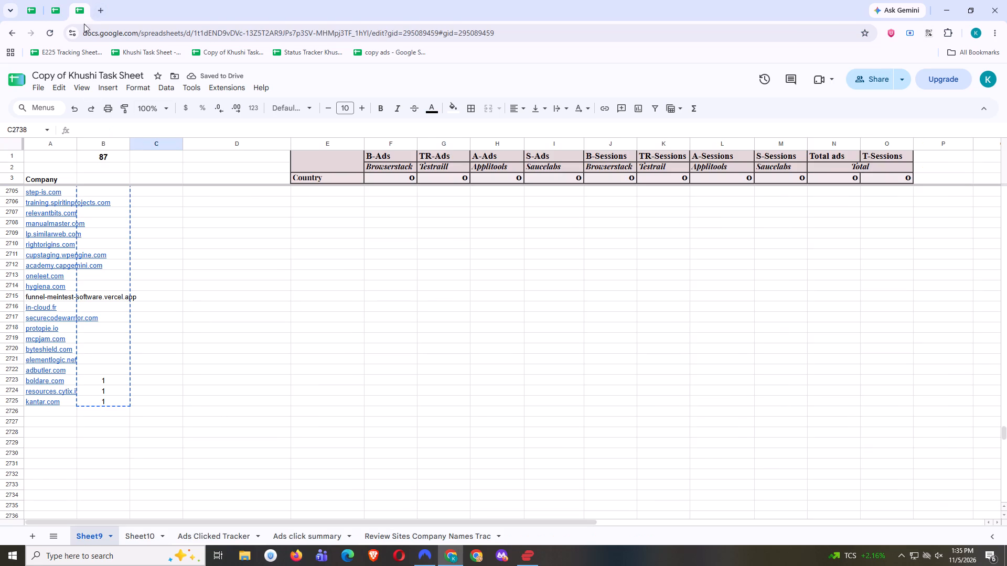
drag(65, 384, 28, 403)
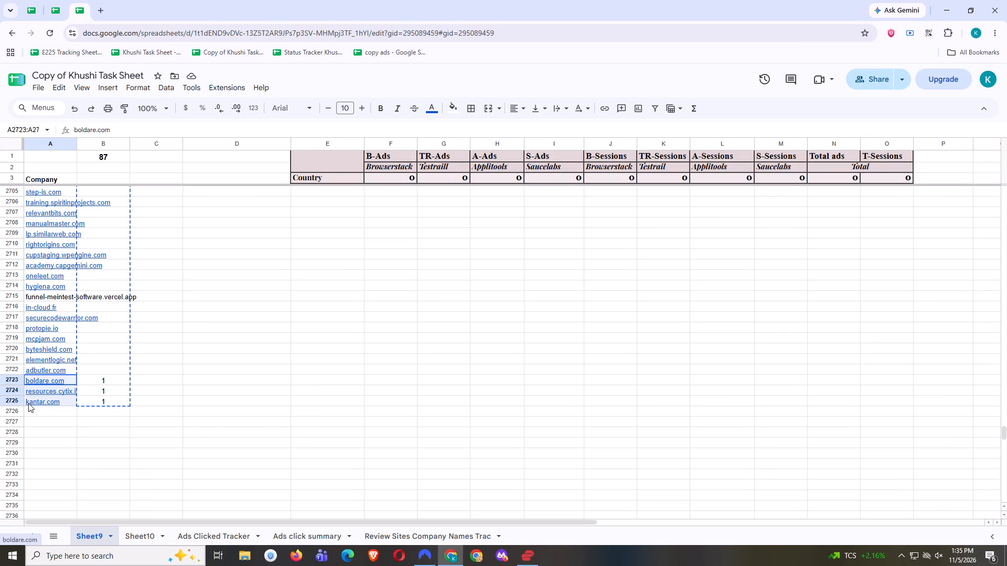
drag(28, 403, 28, 402)
key(ctrl+c)
click(55, 5)
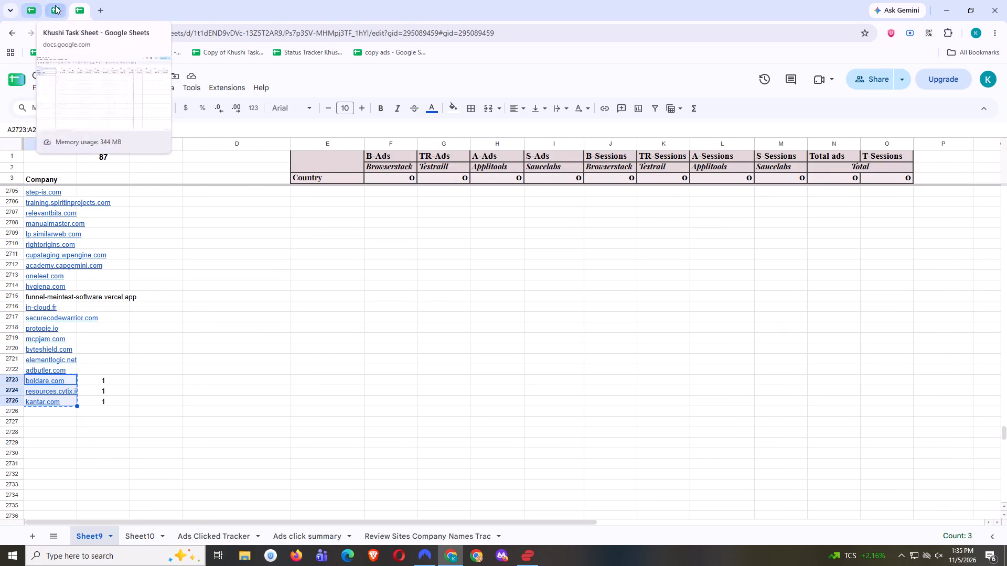
click(111, 184)
click(114, 191)
key(ctrl+v)
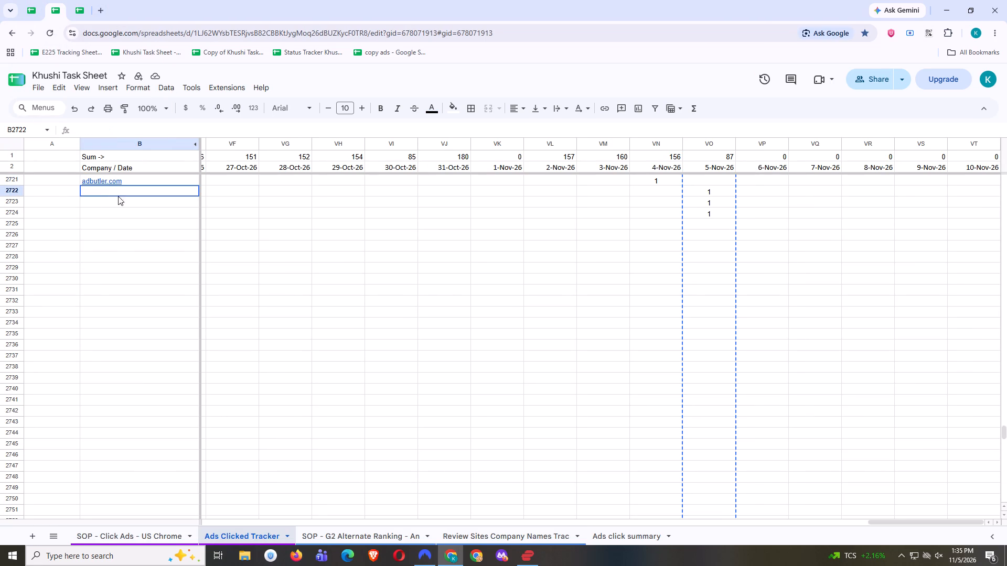
click(117, 245)
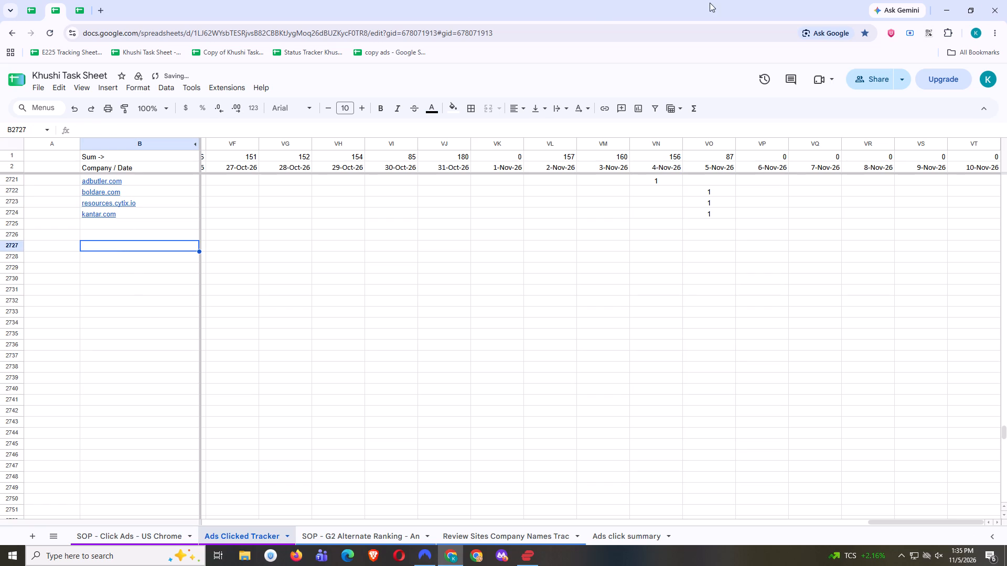
Open E225 Tracking Sheet from the bookmarks and go to the 5-Nov-2026 rows in Shift Tracker.
click(86, 55)
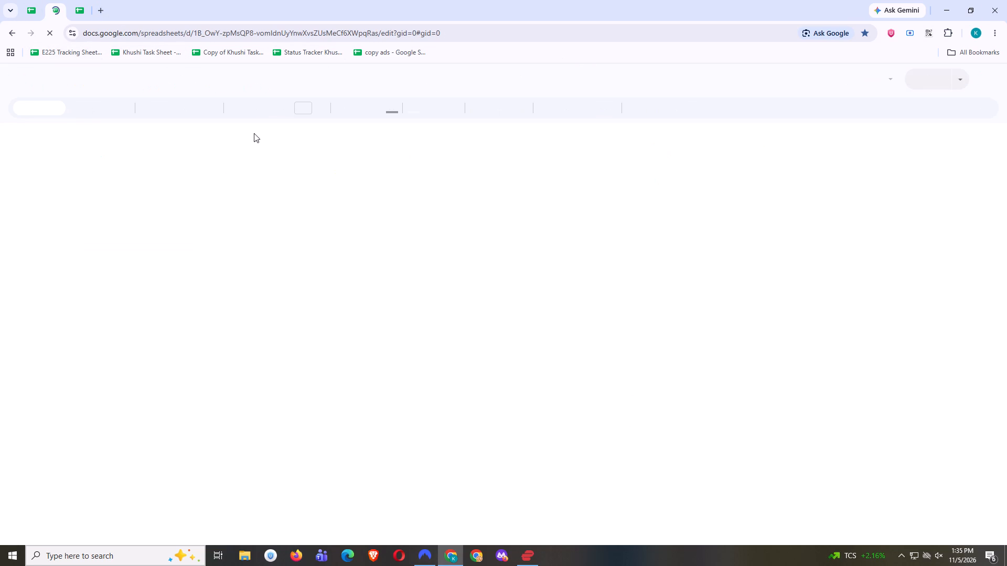
scroll(1006, 372, down, 10)
scroll(971, 125, down, 2)
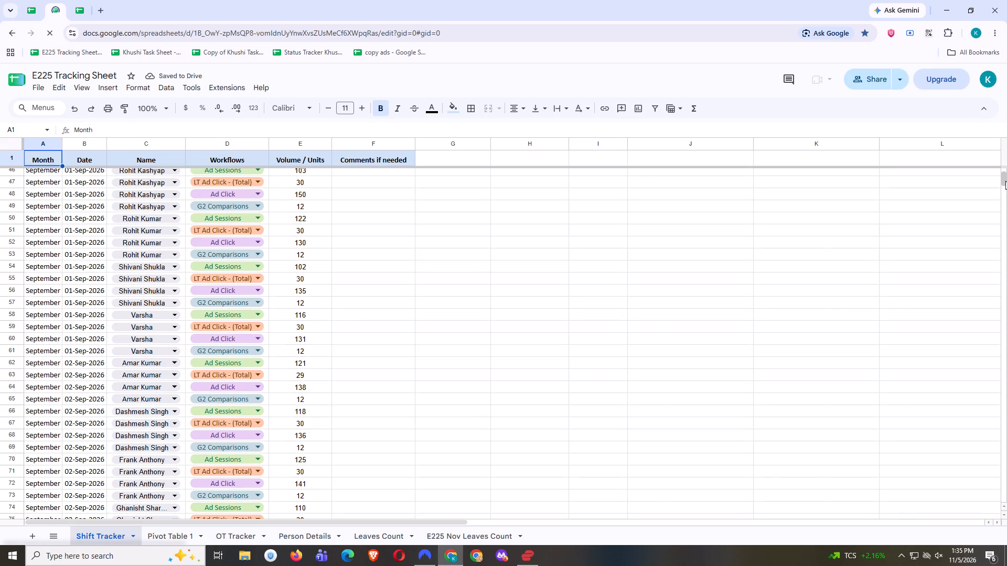
drag(1004, 180, 1006, 389)
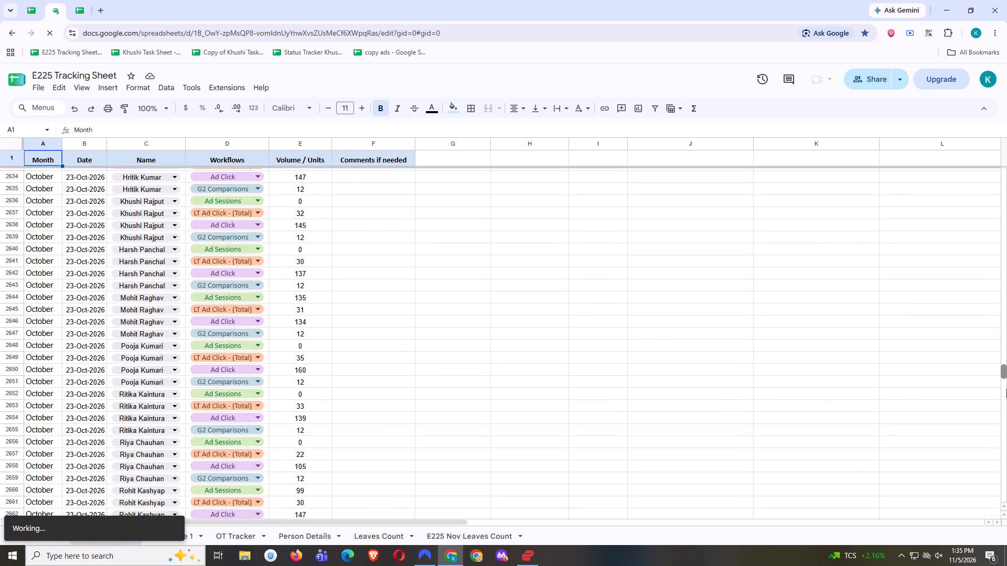
drag(1006, 389, 1006, 412)
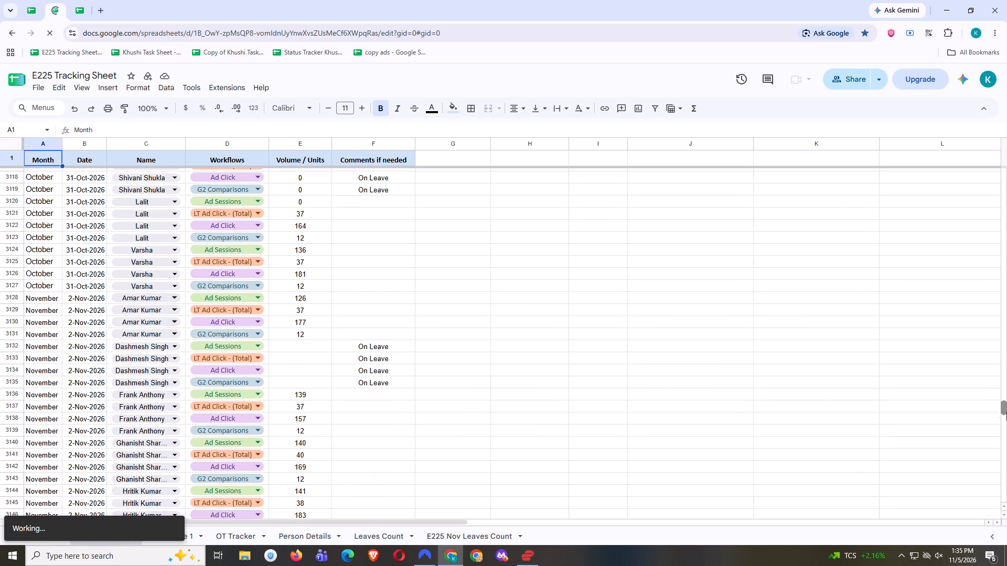
drag(1006, 412, 1004, 422)
In Fill Details of copy ads, set the manual Browserstack Sessions on EMEA to 8 and Saucelabs Sessions on EMEA to 7.
click(34, 9)
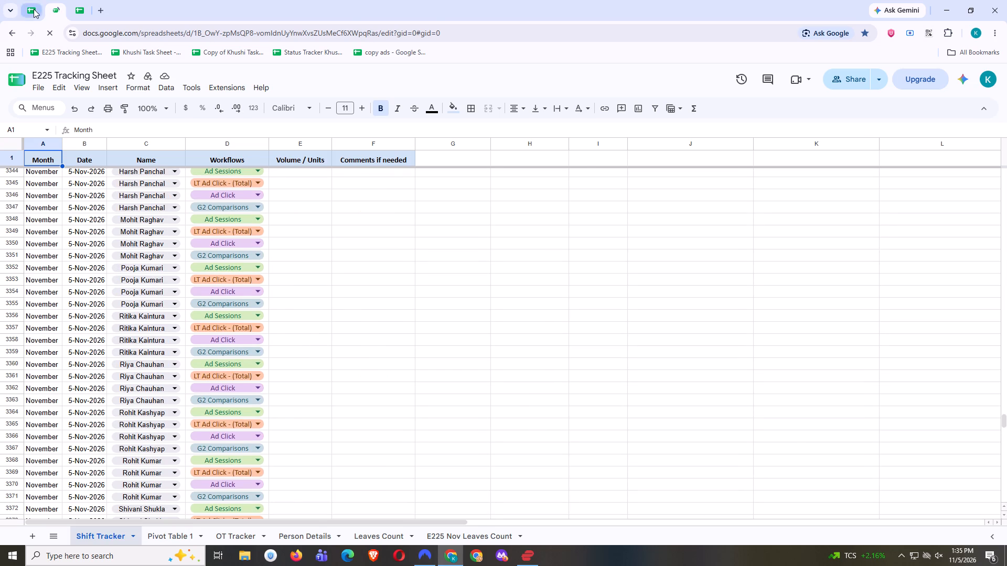
click(169, 532)
scroll(182, 419, up, 5)
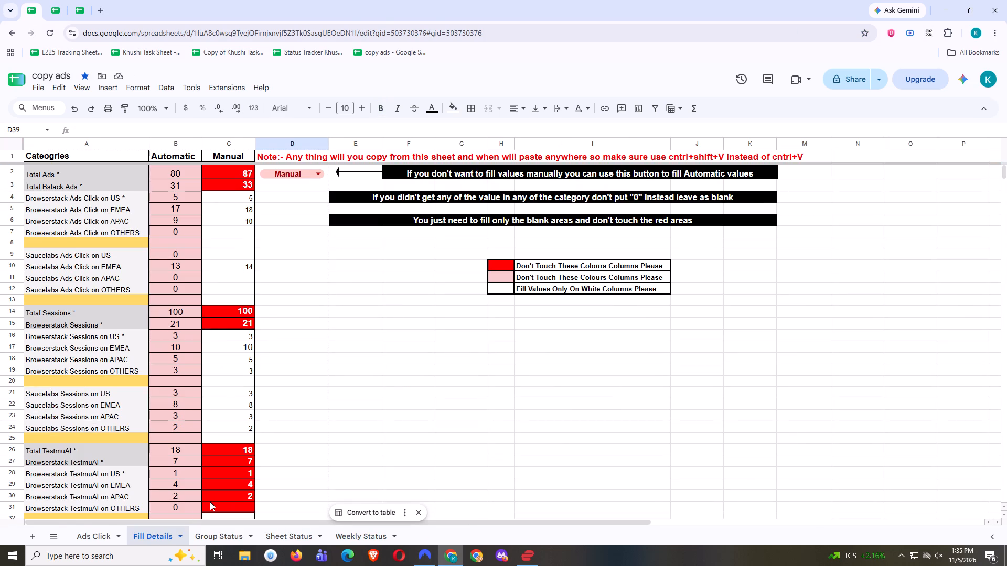
click(241, 347)
key(8)
click(242, 369)
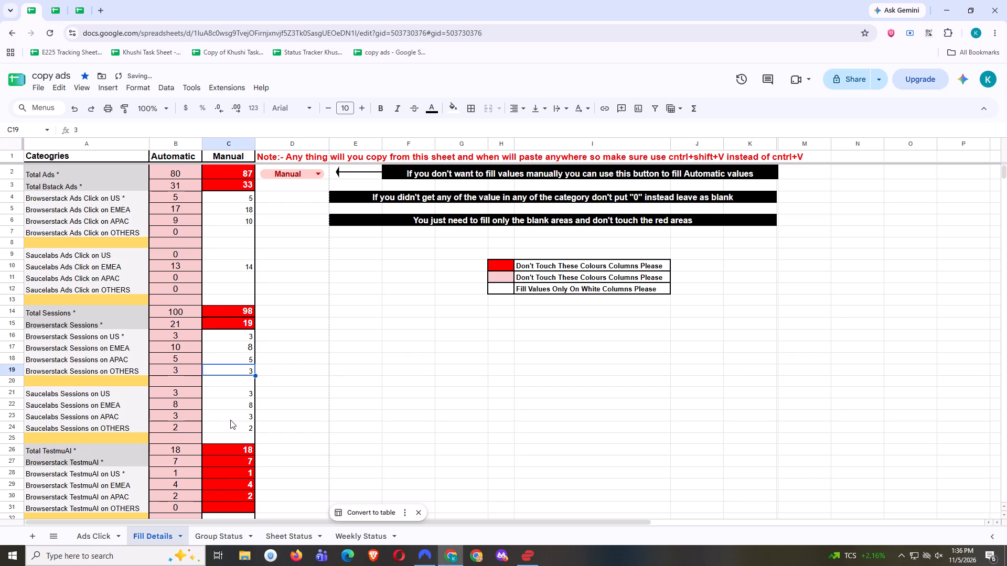
click(240, 404)
key(7)
click(250, 428)
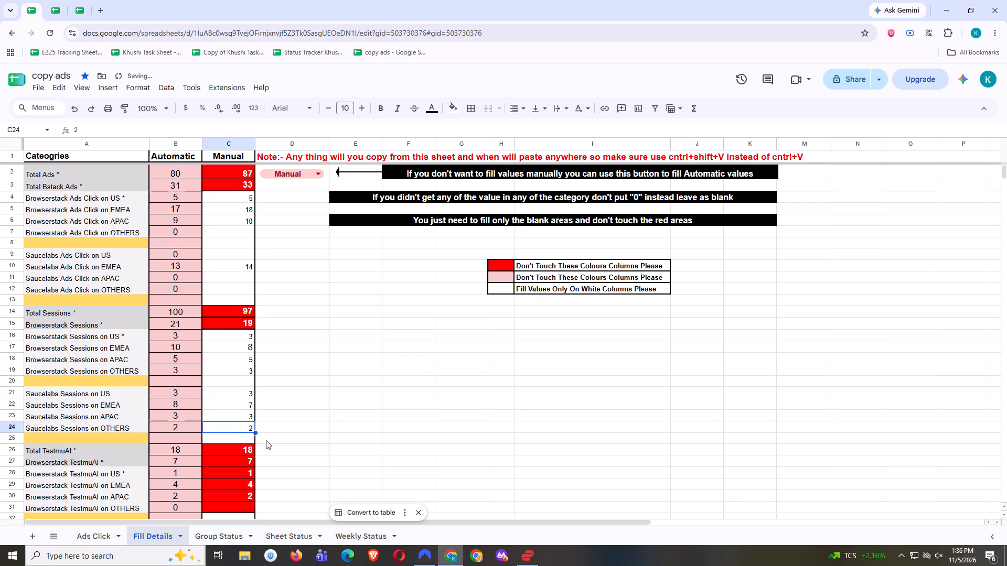
Set the manual Testrail Sessions on US to 2, MABL Sessions on US to 2 and MABL Sessions on EMEA to 4.
scroll(269, 441, down, 8)
scroll(269, 441, up, 2)
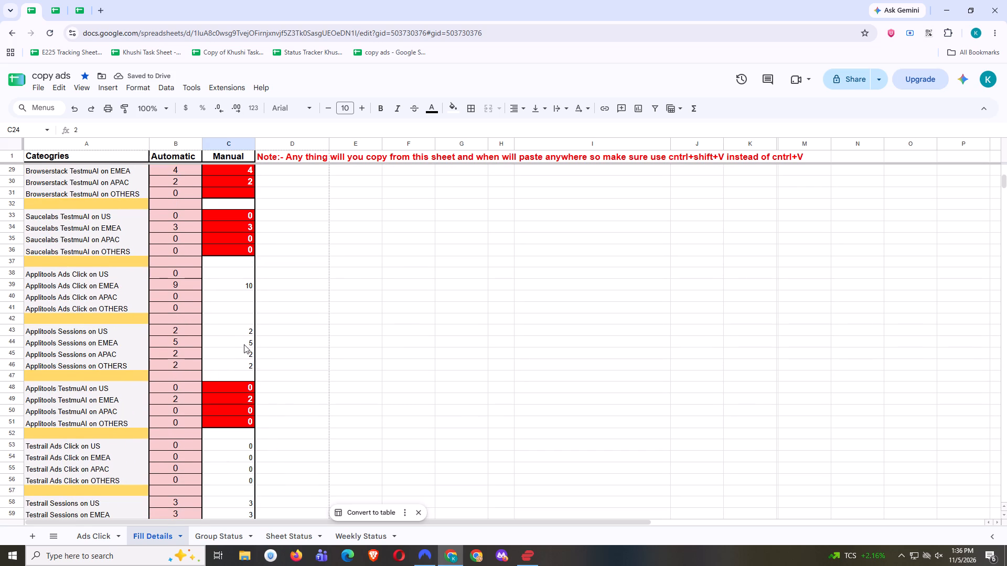
scroll(254, 470, down, 2)
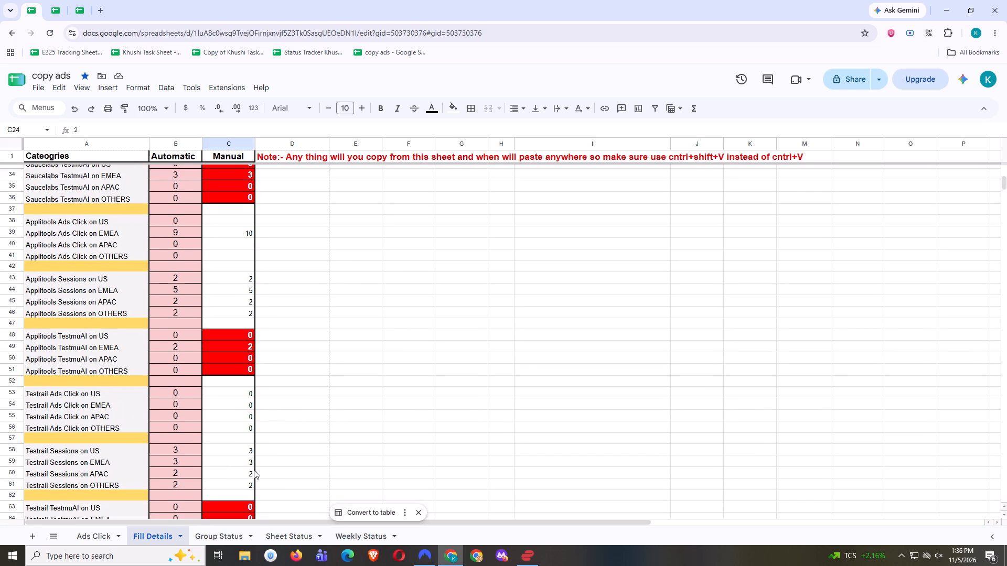
click(244, 407)
click(245, 399)
key(2)
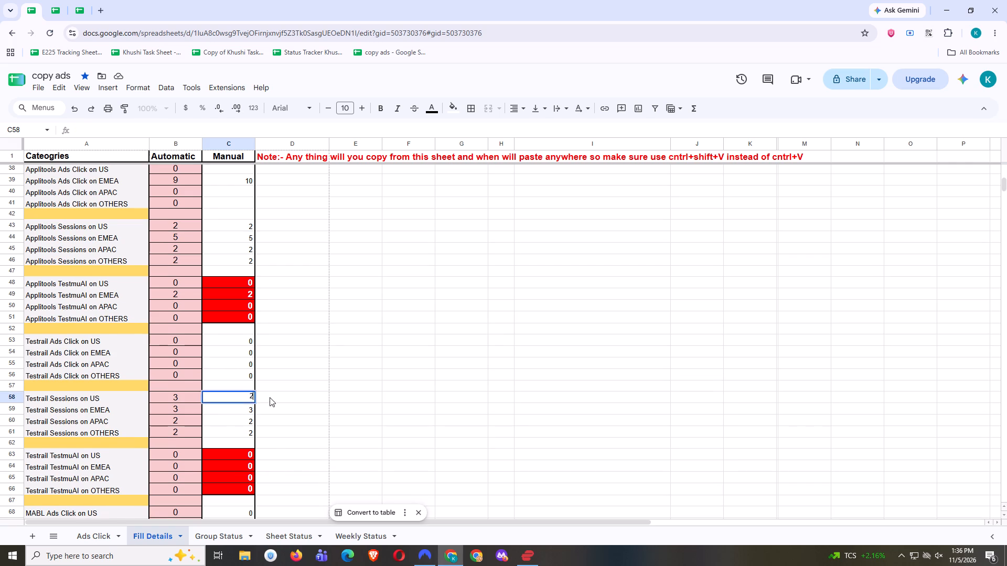
click(270, 397)
scroll(272, 441, down, 3)
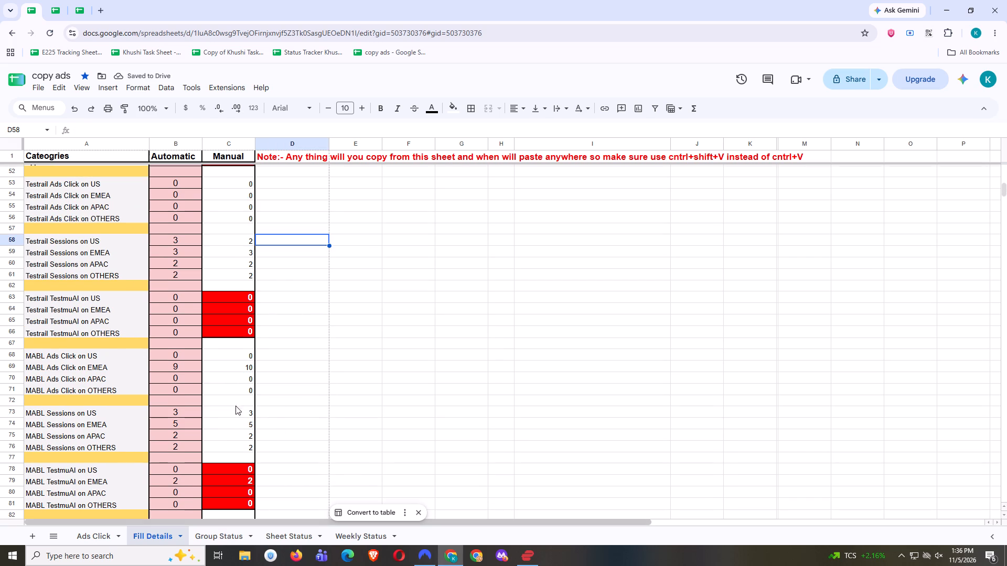
click(236, 416)
key(2)
click(242, 417)
click(239, 420)
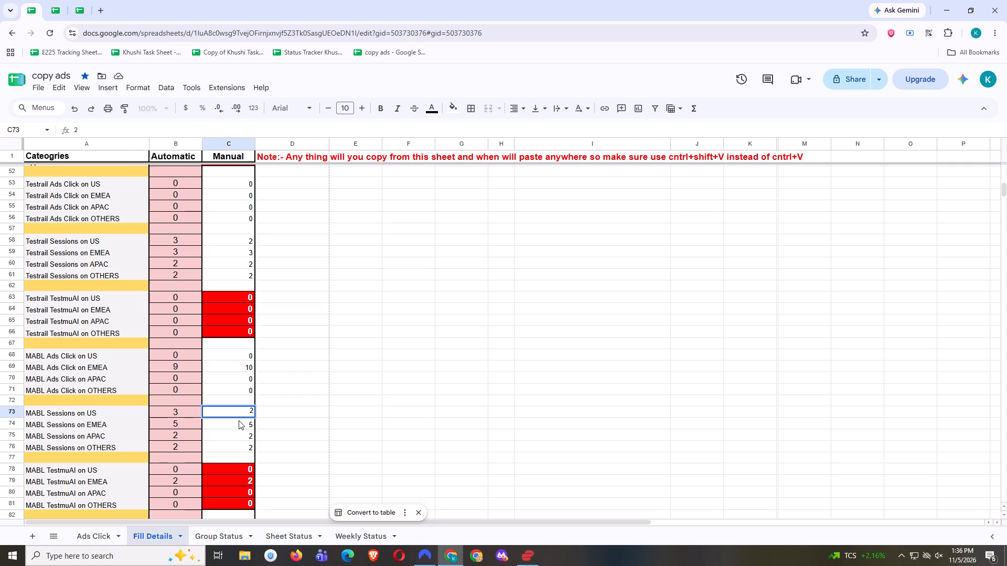
key(4)
click(315, 406)
Return to the Group Status sheet of copy ads and select the merged Status summary cell.
scroll(312, 405, up, 16)
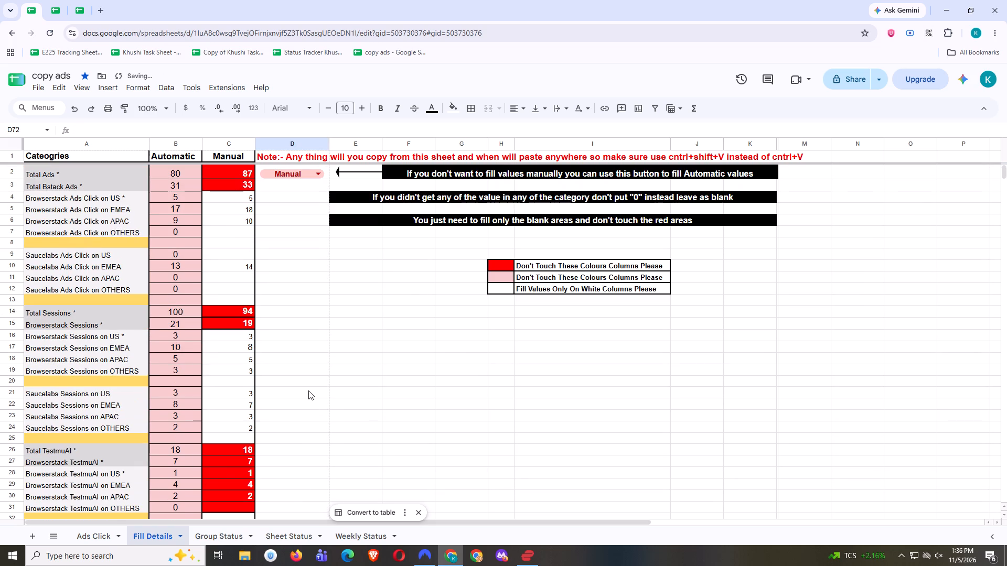
scroll(308, 390, up, 7)
click(215, 534)
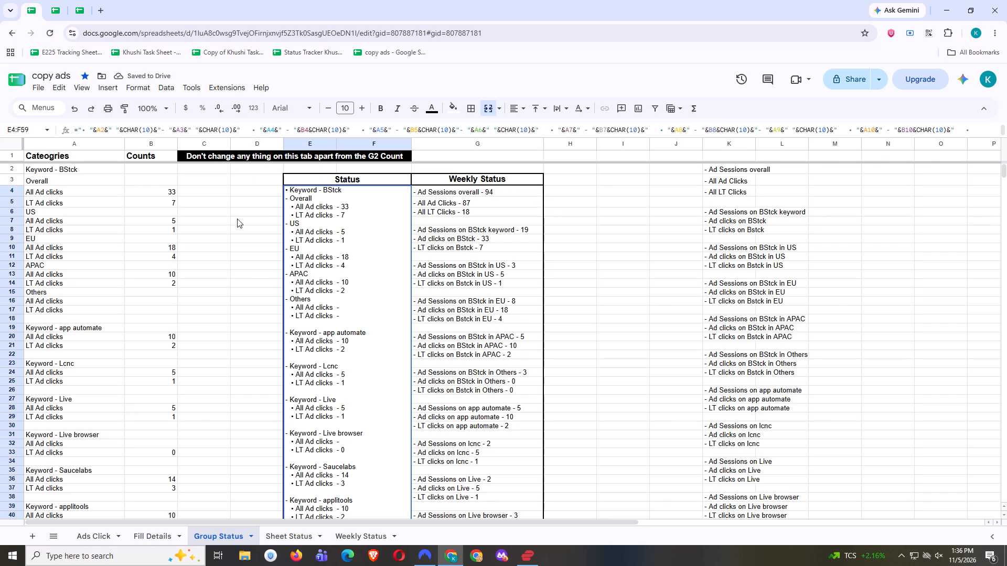
click(217, 335)
click(357, 372)
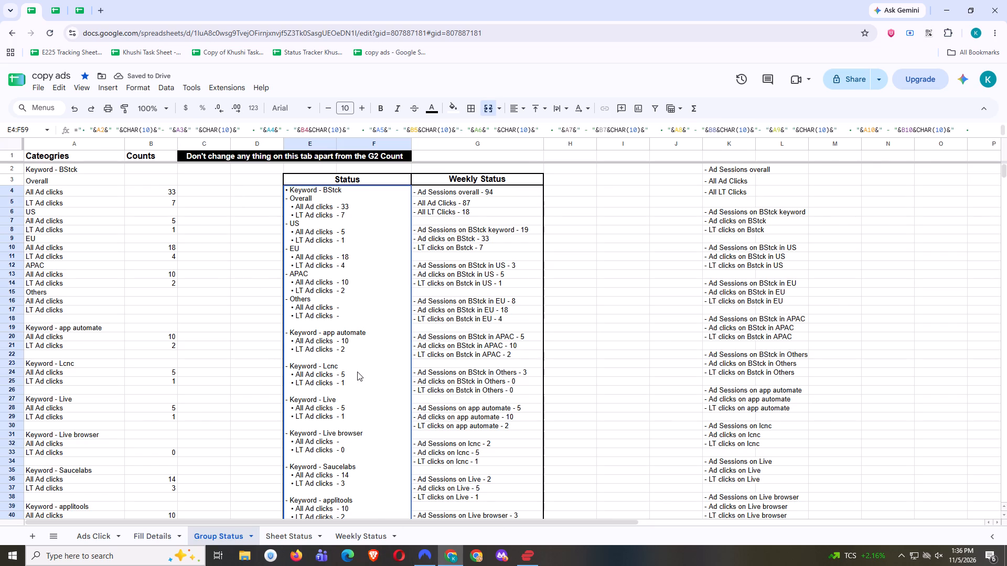
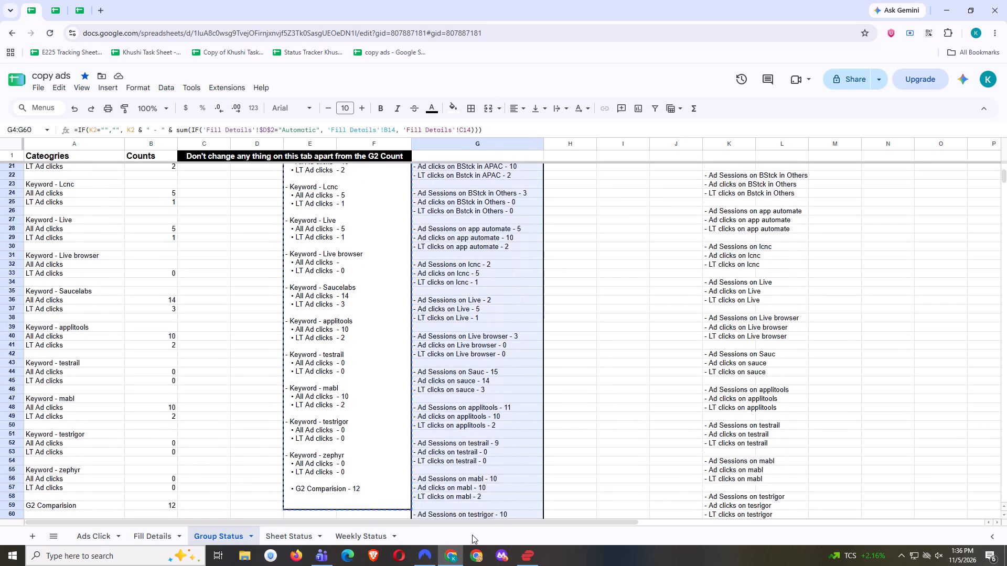
Copy the Group Status summary G4:G68 and paste its values into the 5-Nov-2026 column of Weekly Status, starting at D2.
drag(472, 535, 470, 486)
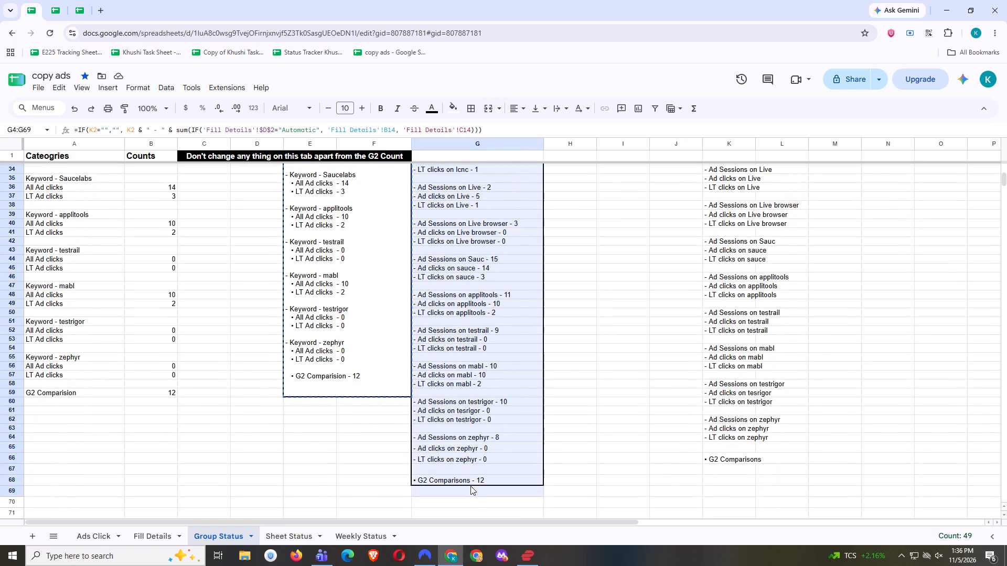
drag(470, 486, 474, 481)
key(ctrl+c)
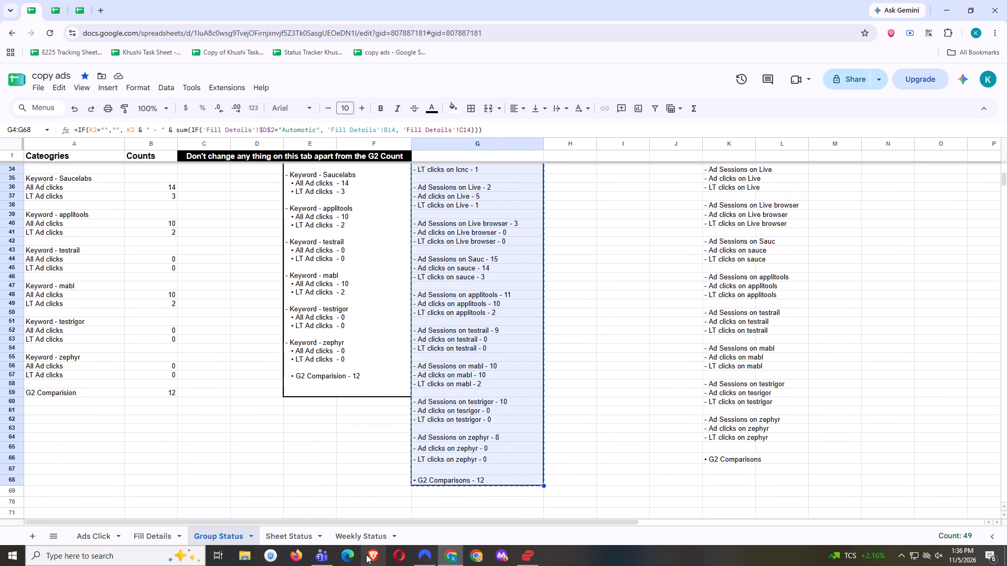
click(335, 536)
scroll(511, 244, up, 14)
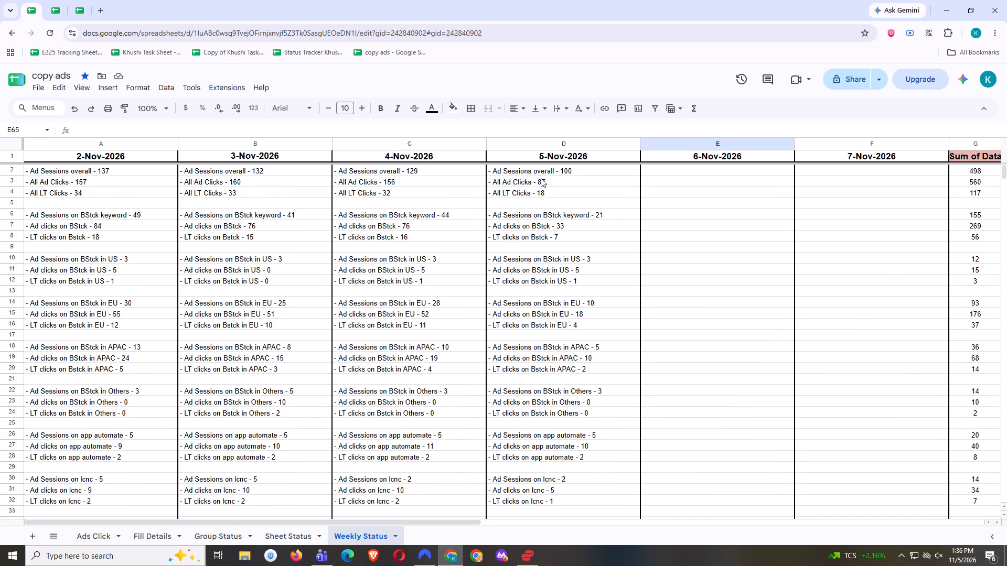
click(540, 173)
key(ctrl+shift+v)
scroll(598, 315, down, 3)
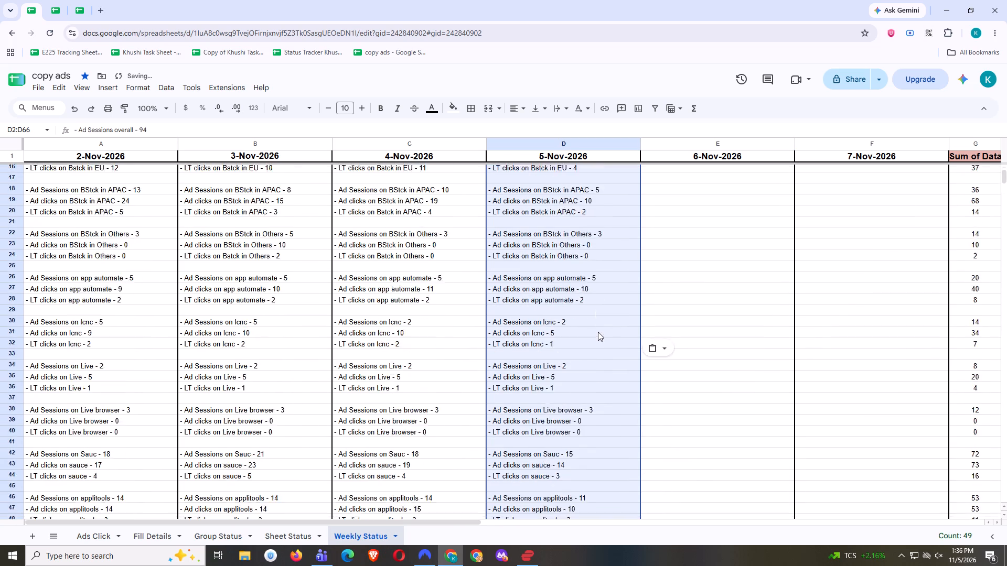
Change the G2 Comparisons entry in the 5-Nov-2026 column of Weekly Status to 06.
scroll(598, 332, down, 5)
double_click(581, 454)
key(BackSpace)
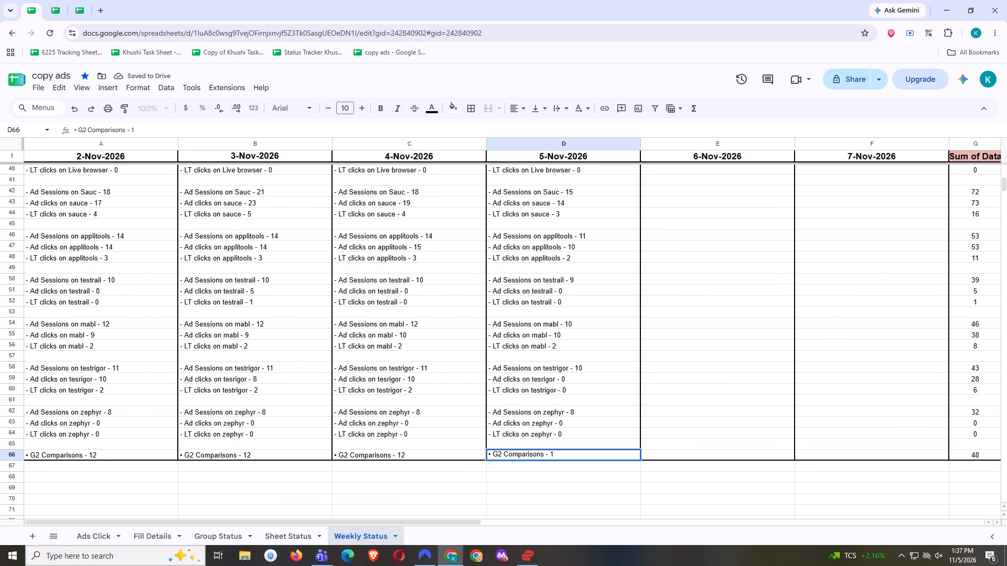
key(BackSpace)
key(0)
key(6)
click(652, 450)
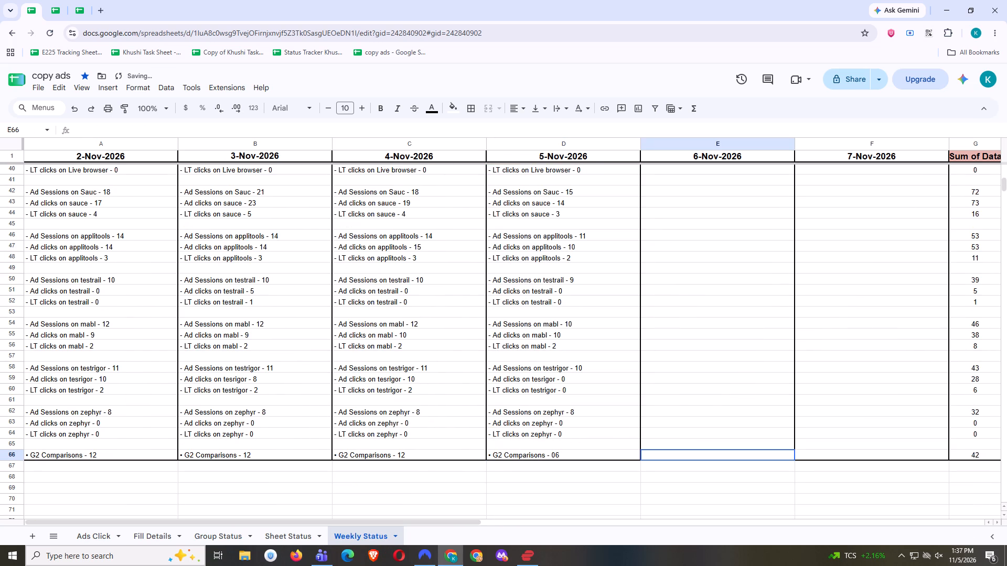
In Sheet Status of copy ads, copy the whole Counts column from Ad Sessions to the last row, B2:B350.
click(65, 10)
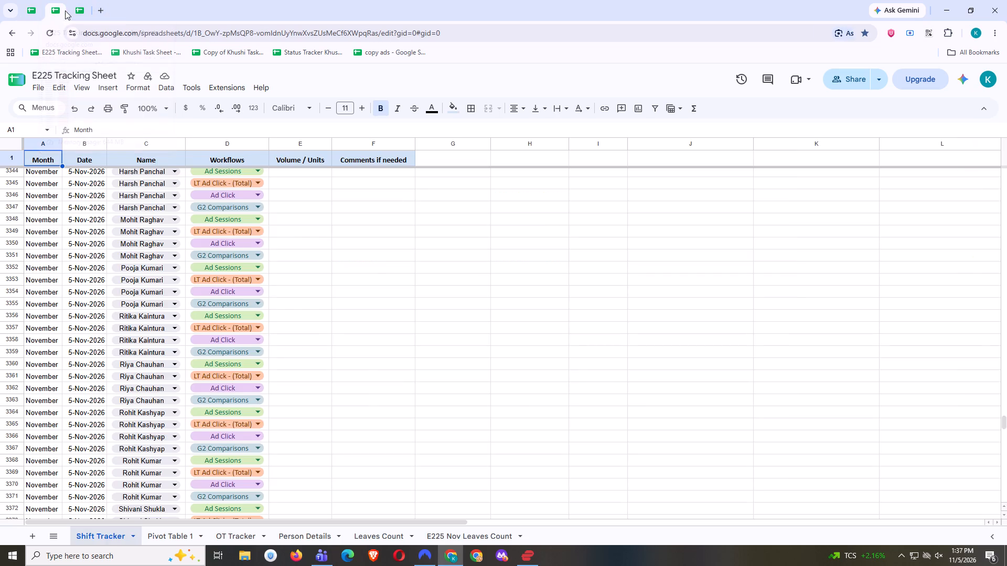
click(42, 12)
click(262, 535)
scroll(303, 387, up, 9)
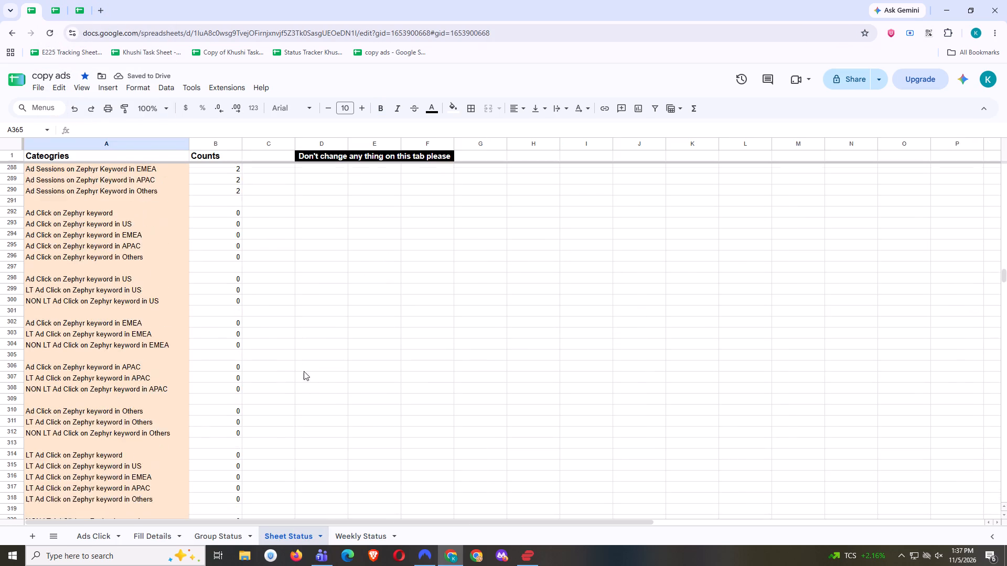
drag(1006, 274, 999, 123)
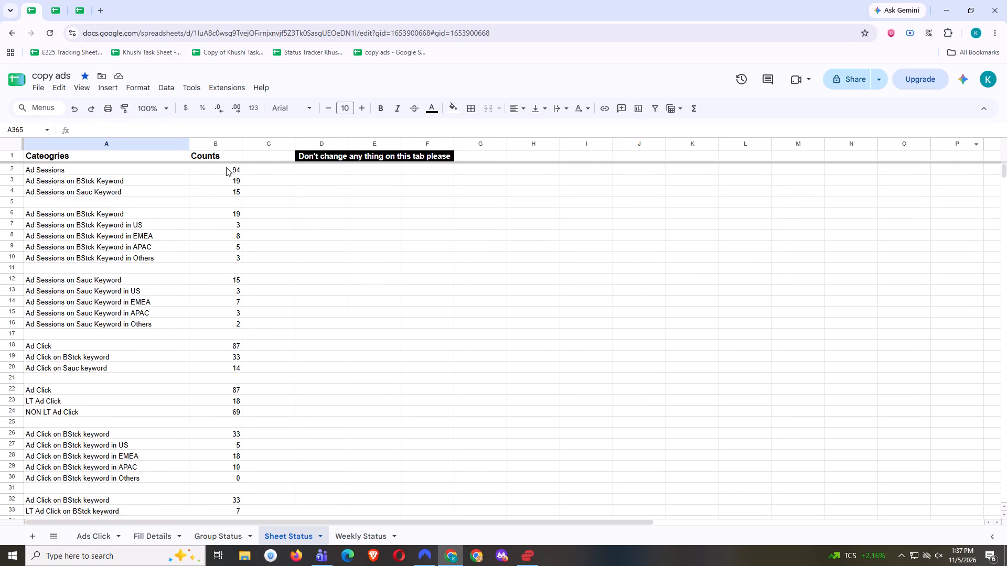
click(224, 167)
key(ctrl+shift+Down)
key(ctrl+shift+Down)
key(ctrl+shift+Down)
key(ctrl+shift+Down)
key(ctrl+shift+Down)
key(ctrl+shift+Down)
key(ctrl+shift+Down)
key(ctrl+shift+Down)
key(ctrl+shift+Down)
key(ctrl+shift+Down)
key(ctrl+shift+Down)
key(ctrl+shift+Down)
key(ctrl+shift+Down)
key(ctrl+shift+Down)
key(ctrl+shift+Down)
key(ctrl+shift+Down)
key(ctrl+shift+Down)
key(ctrl+shift+Down)
key(ctrl+shift+Down)
key(ctrl+shift+Down)
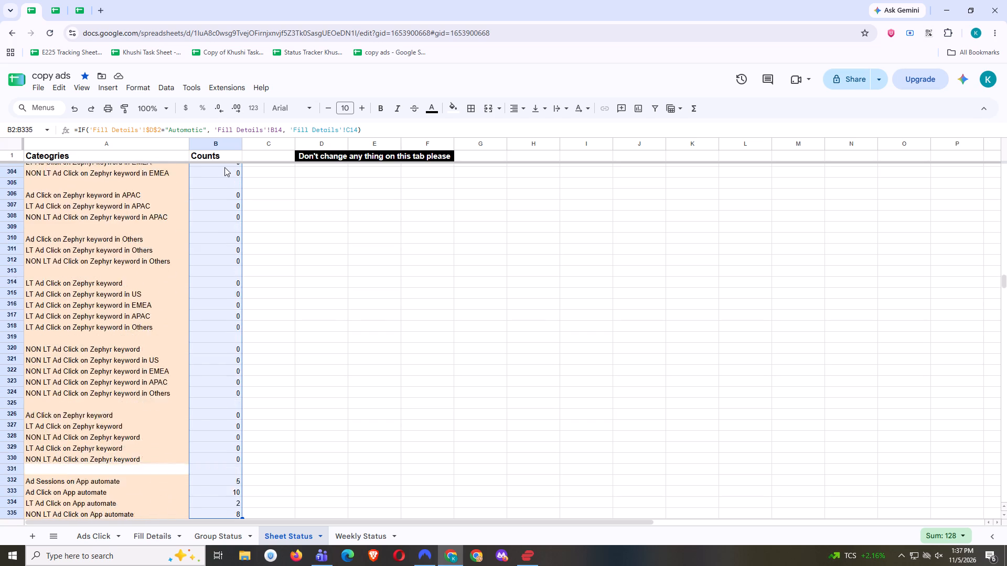
key(ctrl+shift+Up)
key(ctrl+c)
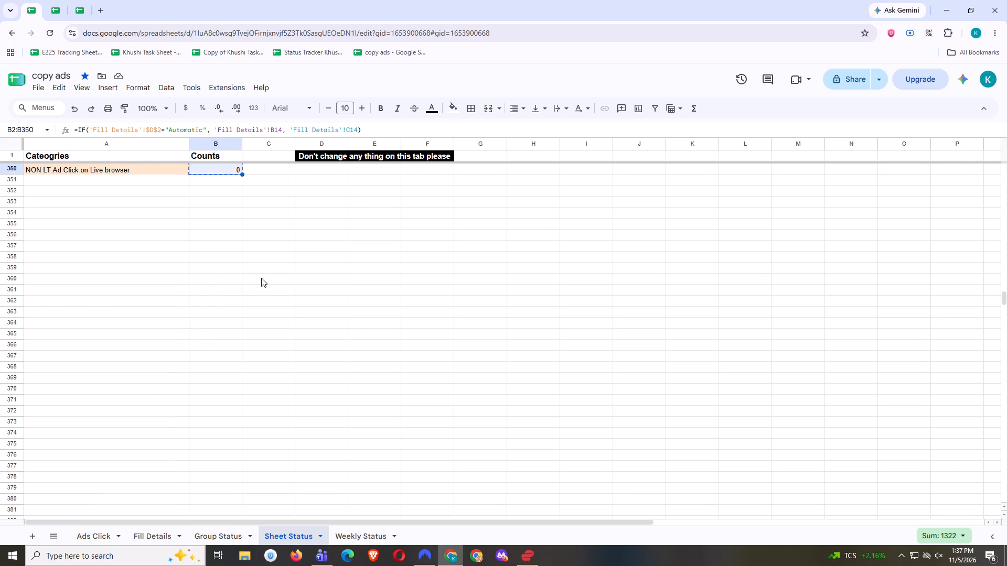
click(256, 275)
Open Khushi Task Sheet from the bookmarks and go to its Ads click summary sheet.
click(44, 19)
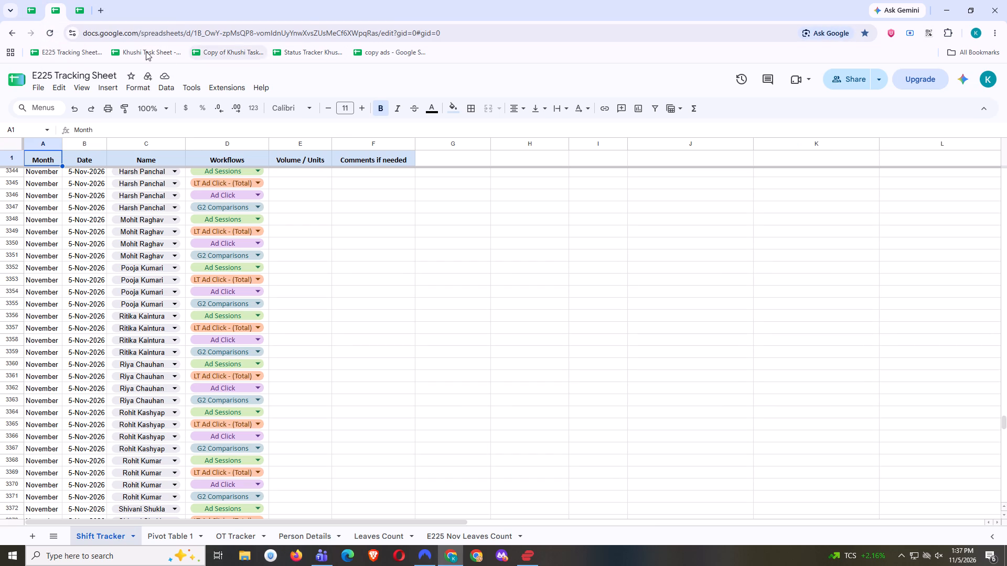
click(145, 51)
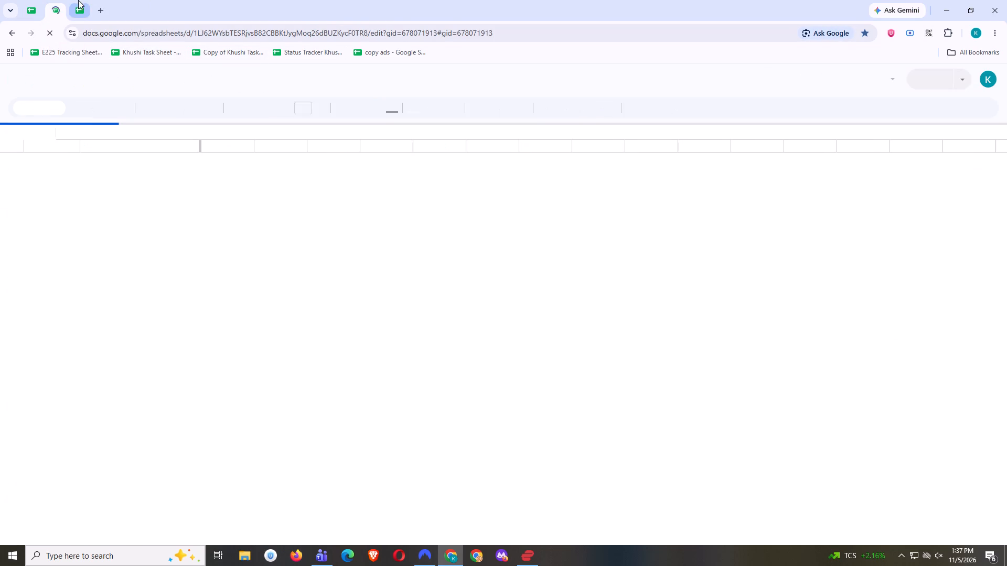
click(78, 0)
click(55, 8)
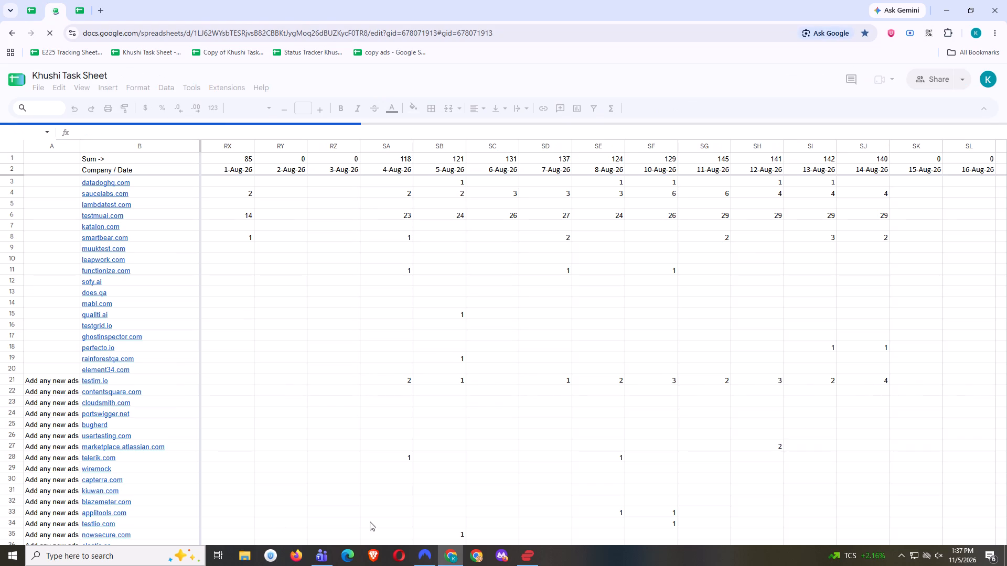
scroll(375, 526, down, 2)
scroll(381, 522, up, 4)
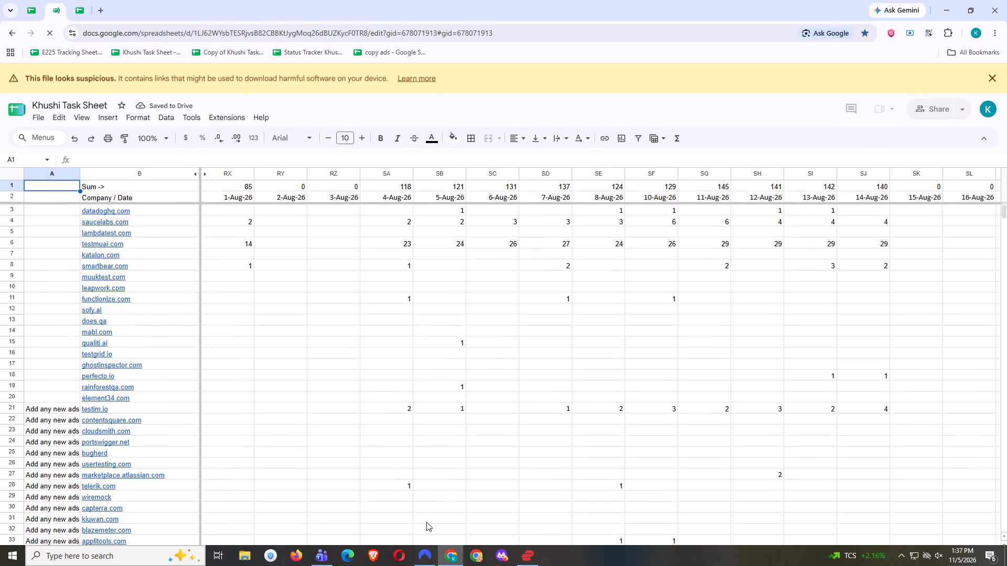
click(516, 540)
click(613, 540)
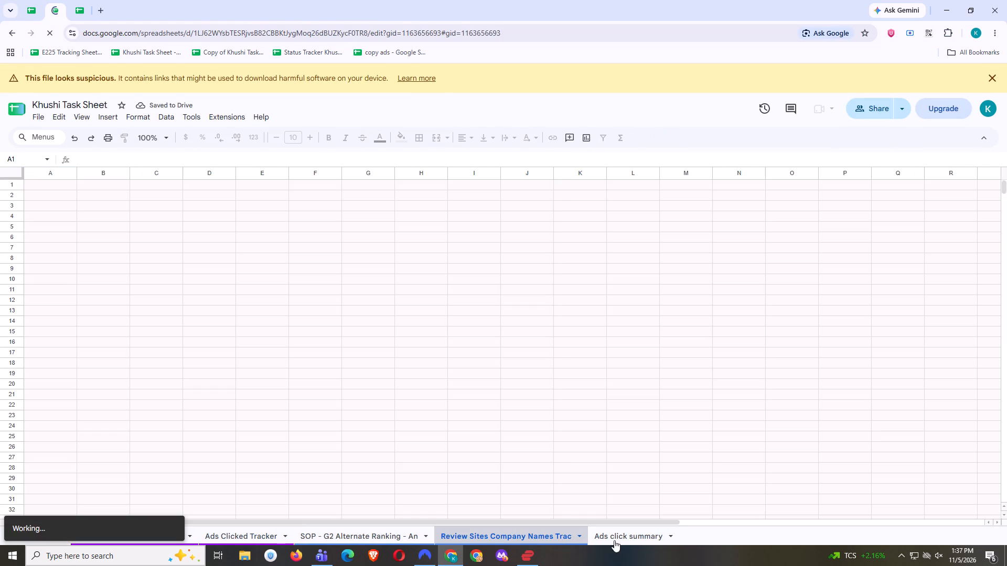
click(620, 537)
double_click(614, 524)
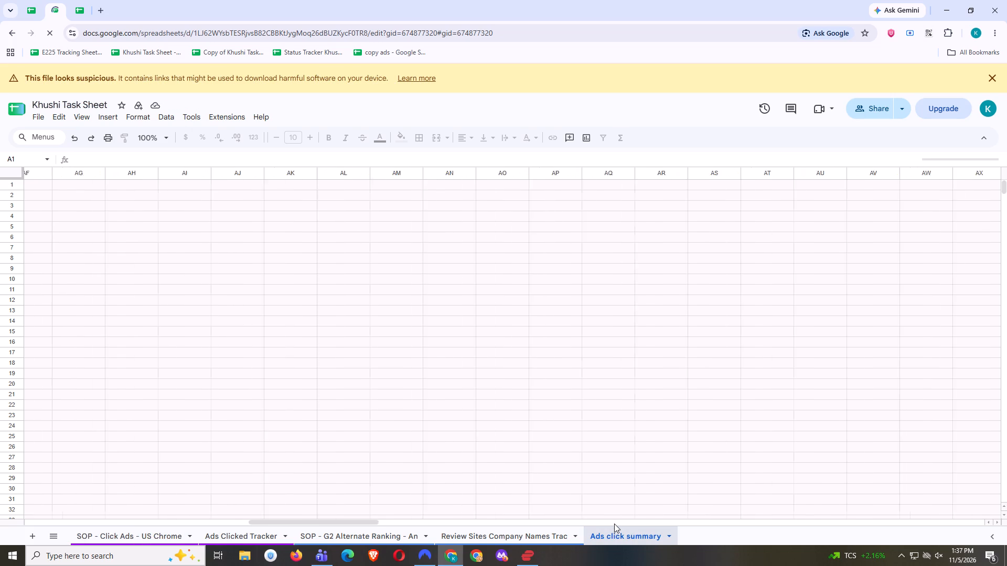
drag(377, 521, 469, 535)
drag(511, 538, 553, 539)
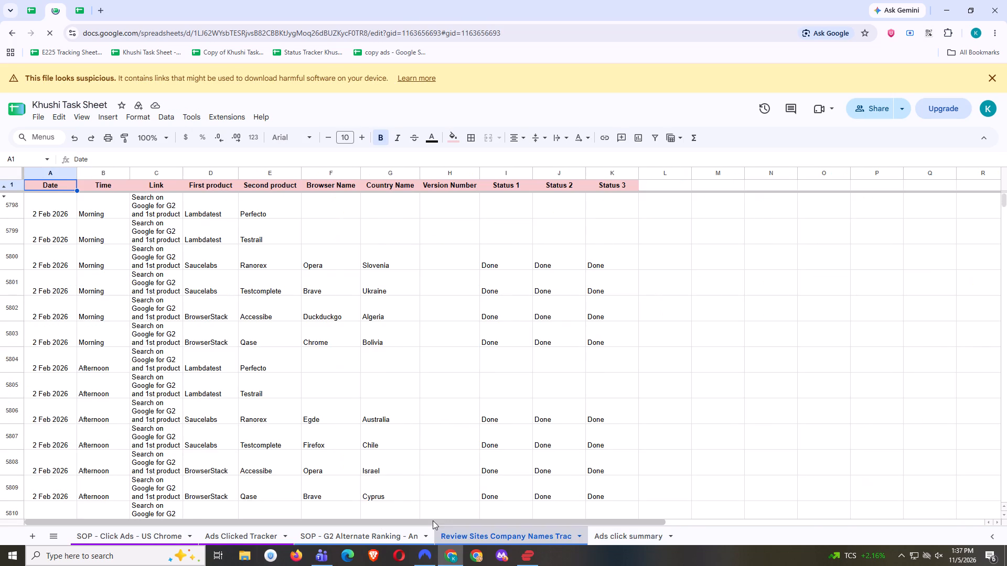
click(665, 549)
click(640, 534)
click(632, 523)
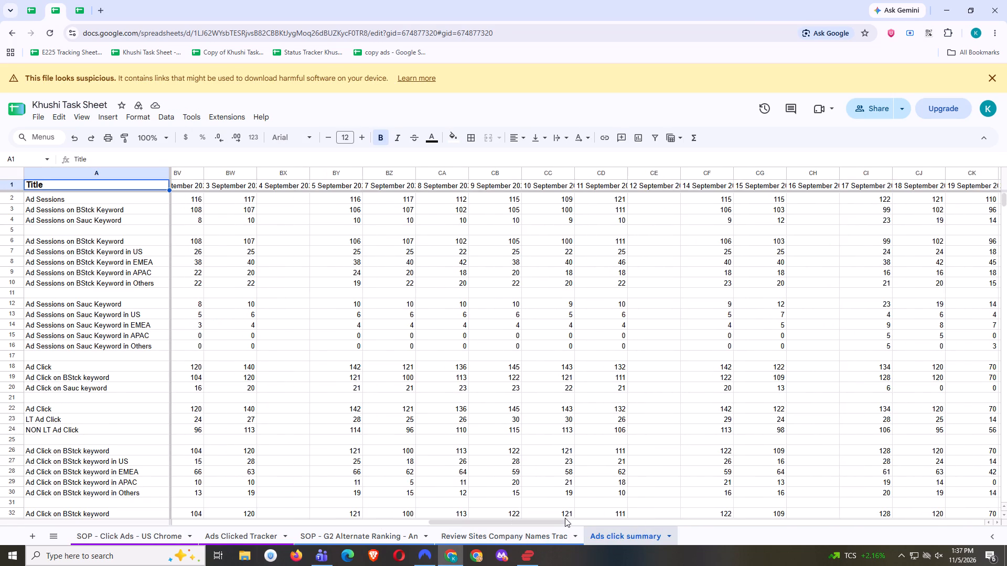
Paste the copied counts as values into the 5 November 2026 column of Ads click summary, starting at DY2.
drag(559, 520, 1005, 496)
click(661, 199)
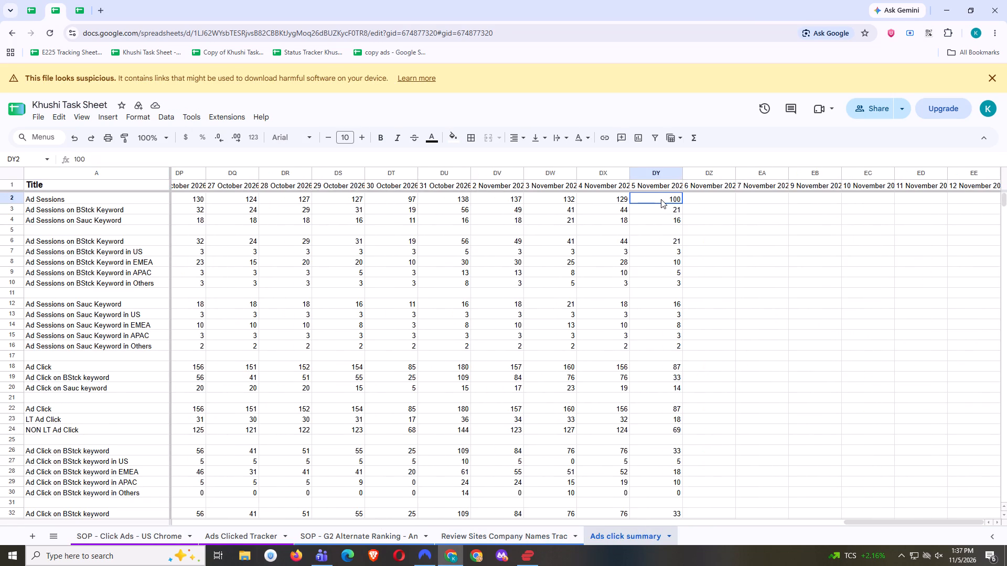
key(ctrl+shift+v)
click(693, 199)
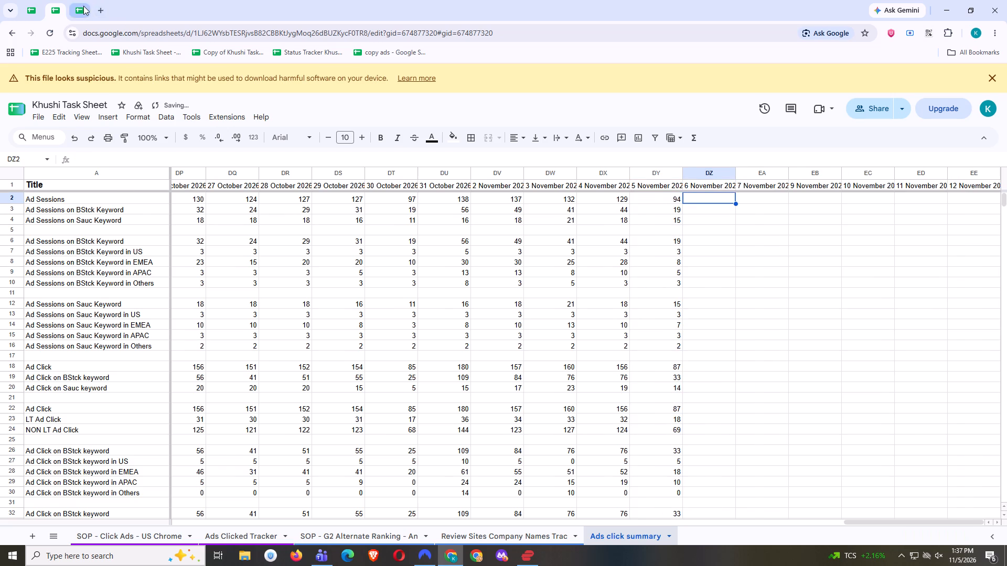
In Copy of Khushi Task Sheet, paste the counts as values into the 5 November 2026 column of Ads click summary.
click(83, 6)
click(239, 530)
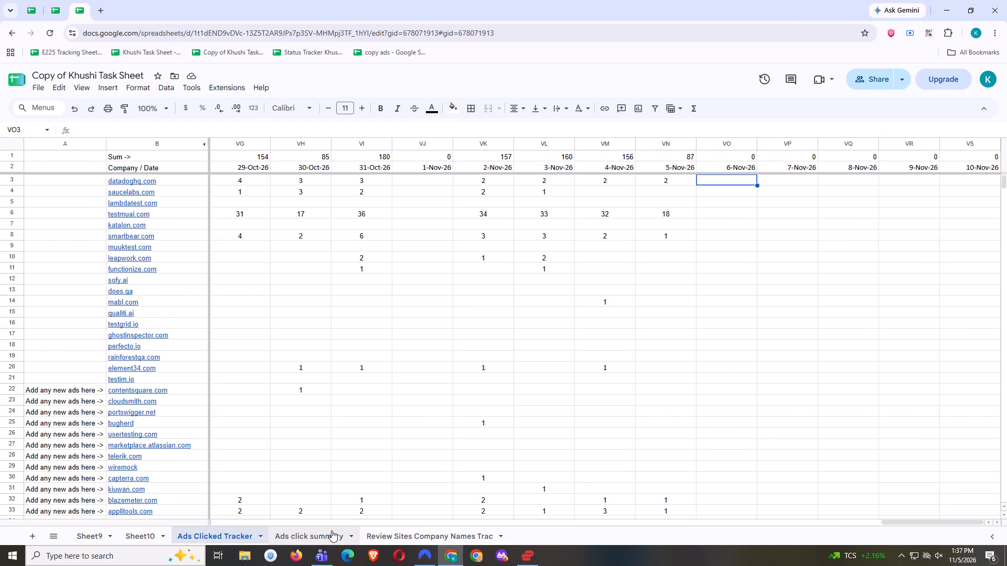
click(331, 530)
click(331, 525)
drag(759, 522, 1006, 460)
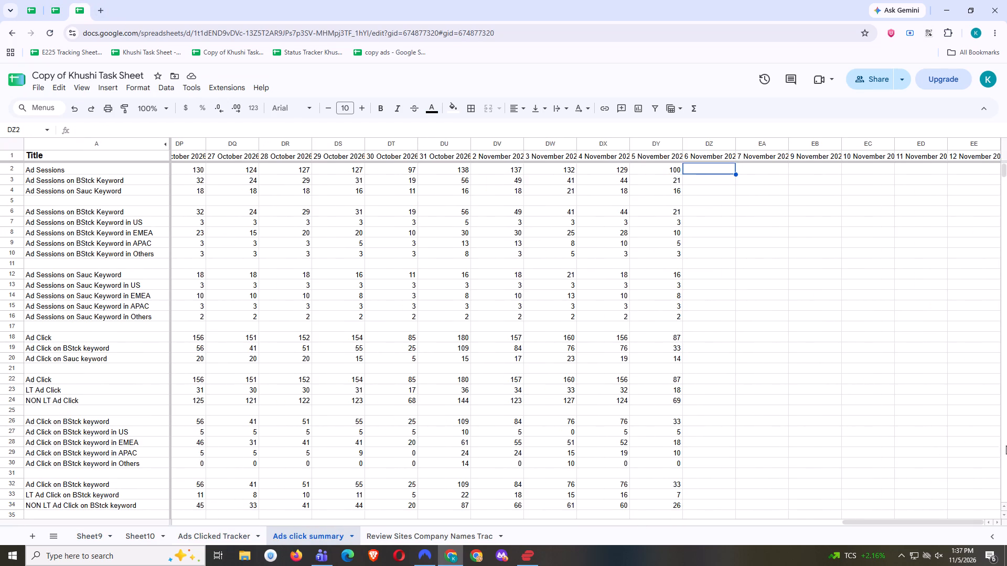
click(665, 172)
key(ctrl+shift+v)
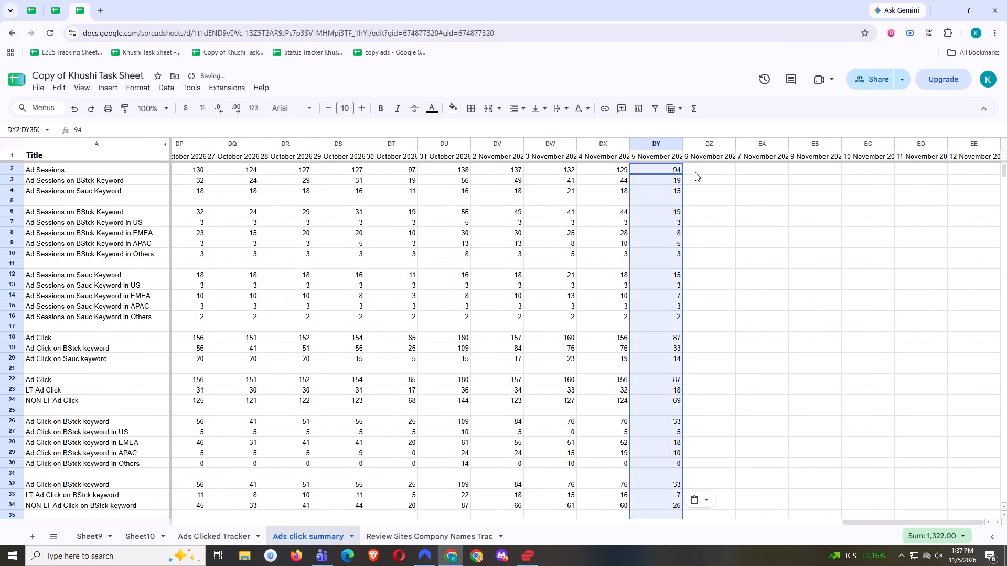
click(695, 172)
Open E225 Tracking Sheet from the bookmarks.
click(83, 53)
Sign in to the Life at SunTec portal in a new tab with the saved credentials and open the Add Timesheet form.
click(100, 12)
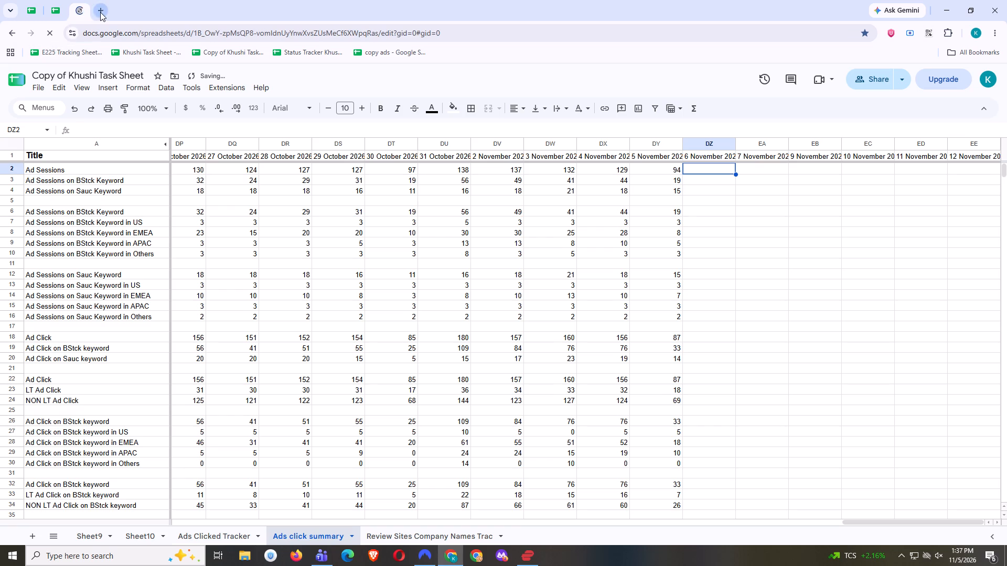
text(life)
key(Return)
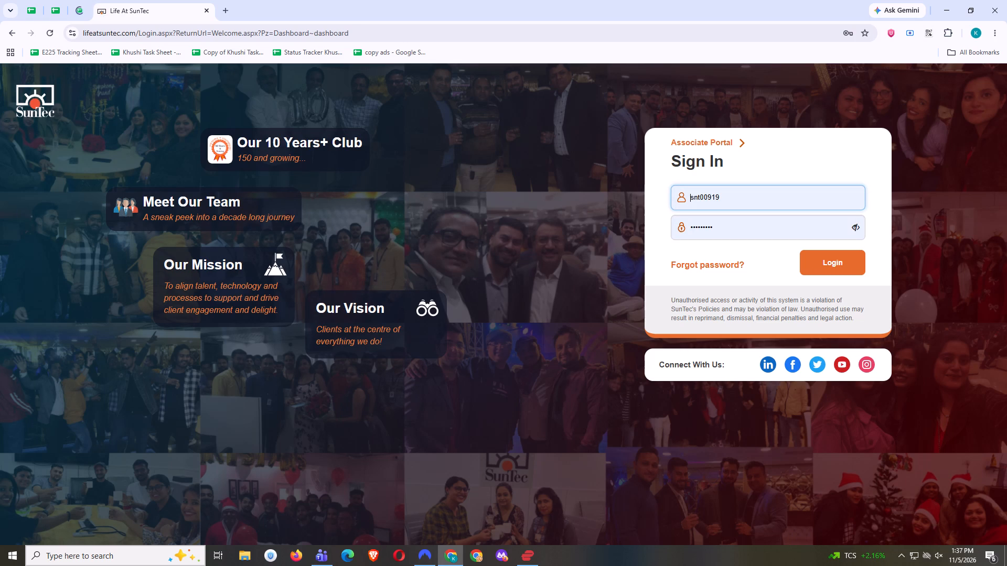
key(Return)
key(Return)
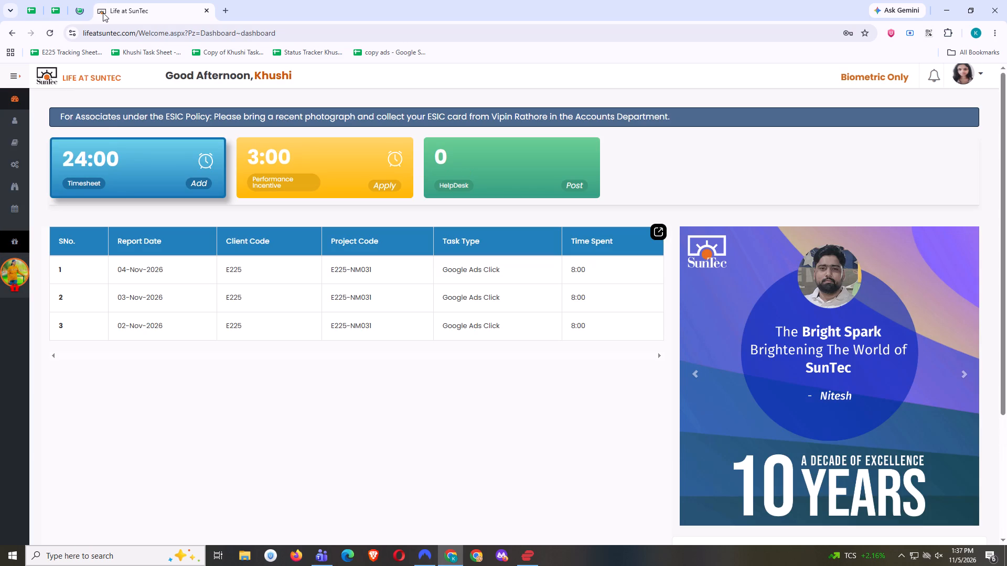
click(201, 185)
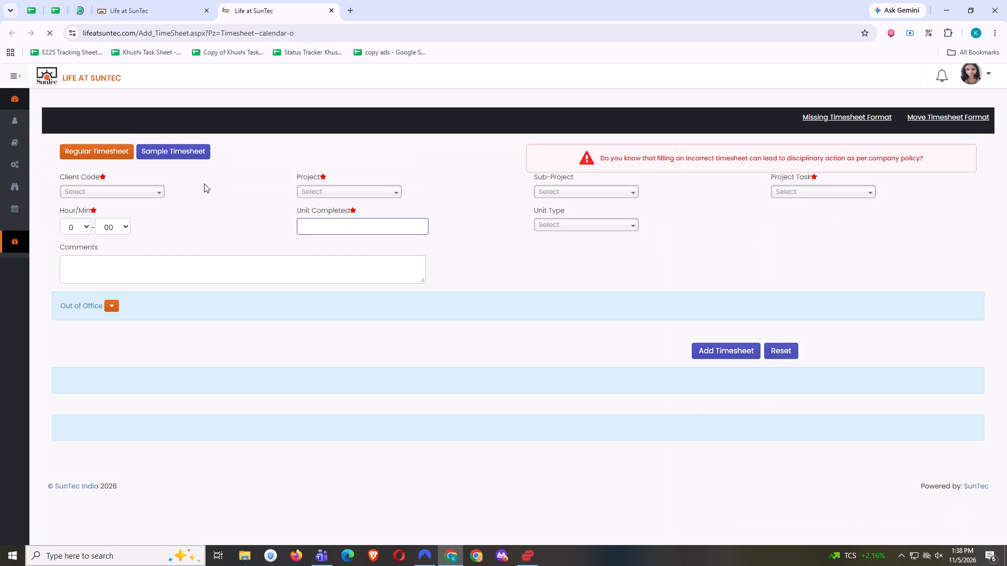
In the Shift Tracker sheet of E225 Tracking Sheet, locate Khushi's rows for 5-Nov-2026.
click(80, 3)
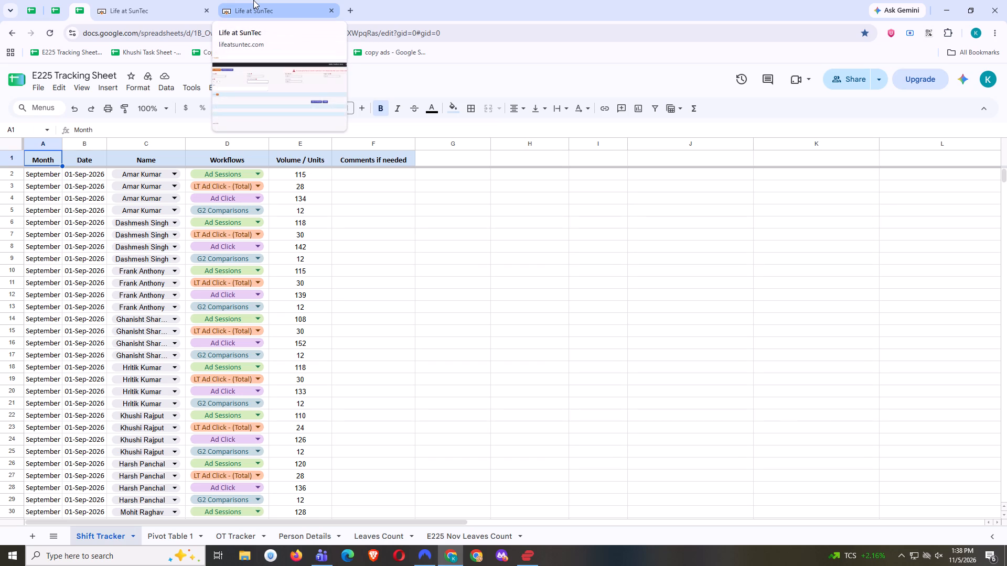
scroll(365, 374, down, 4)
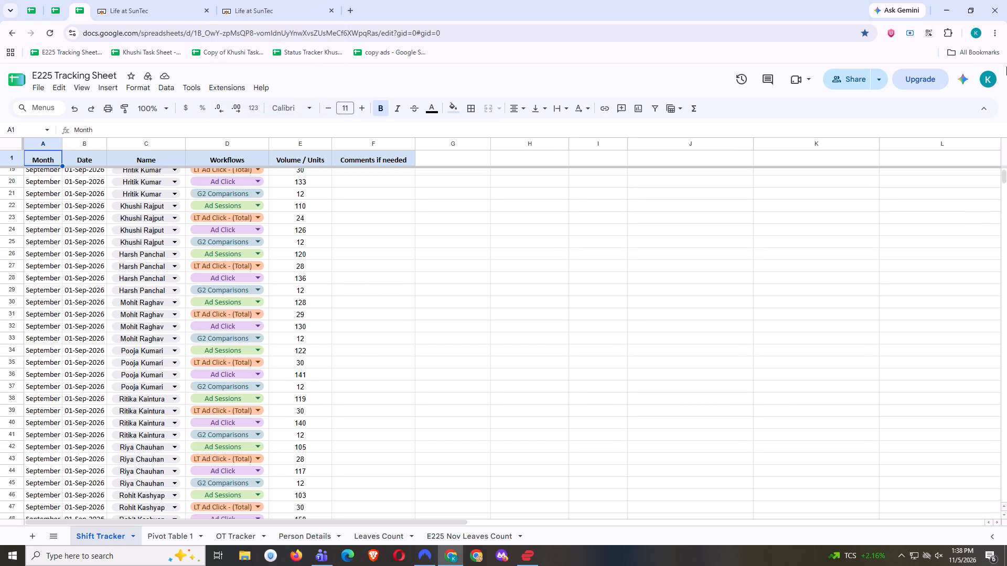
drag(1006, 180, 1006, 394)
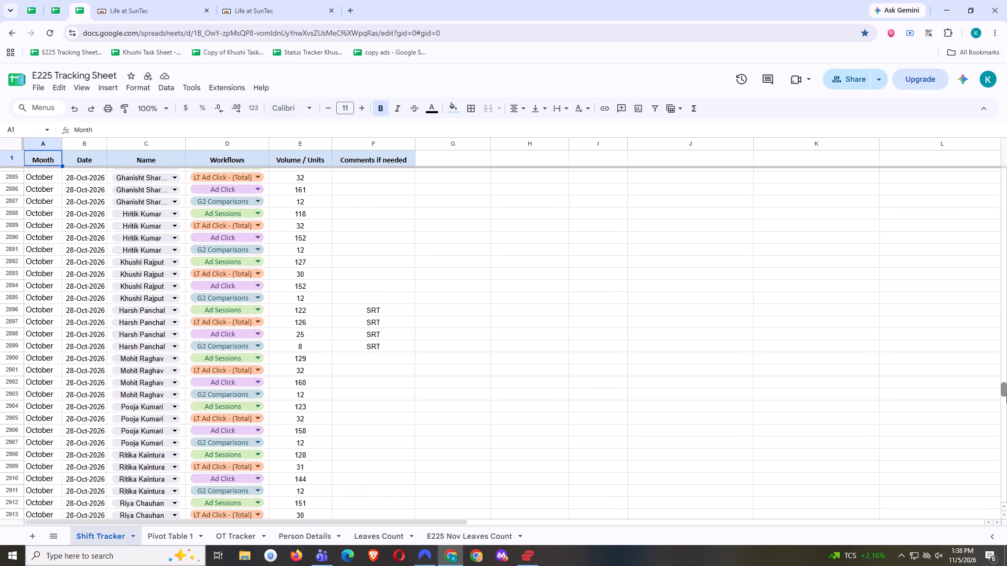
drag(1006, 394, 1005, 447)
click(271, 233)
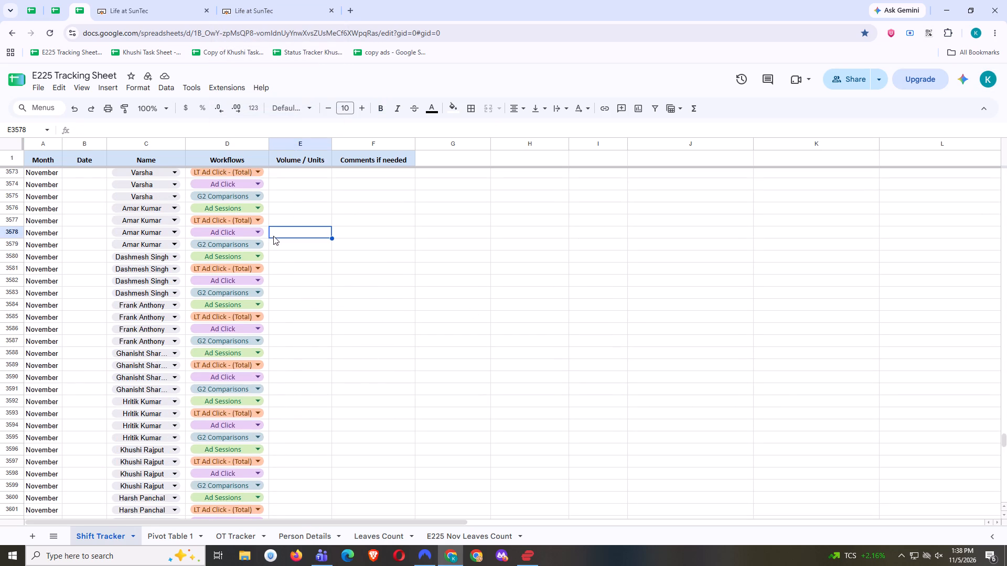
key(ctrl+Up)
scroll(289, 282, down, 5)
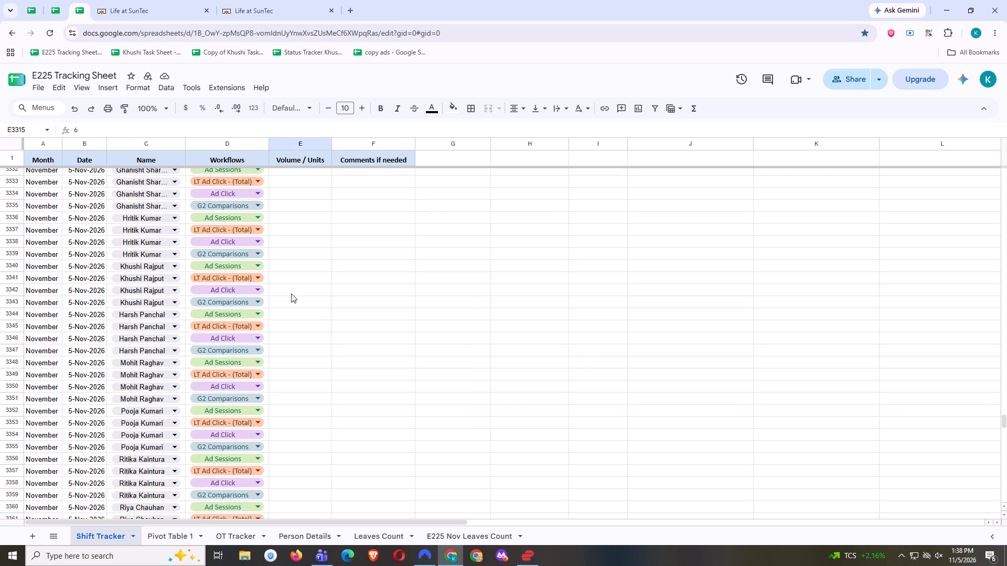
scroll(291, 294, down, 2)
scroll(291, 294, up, 2)
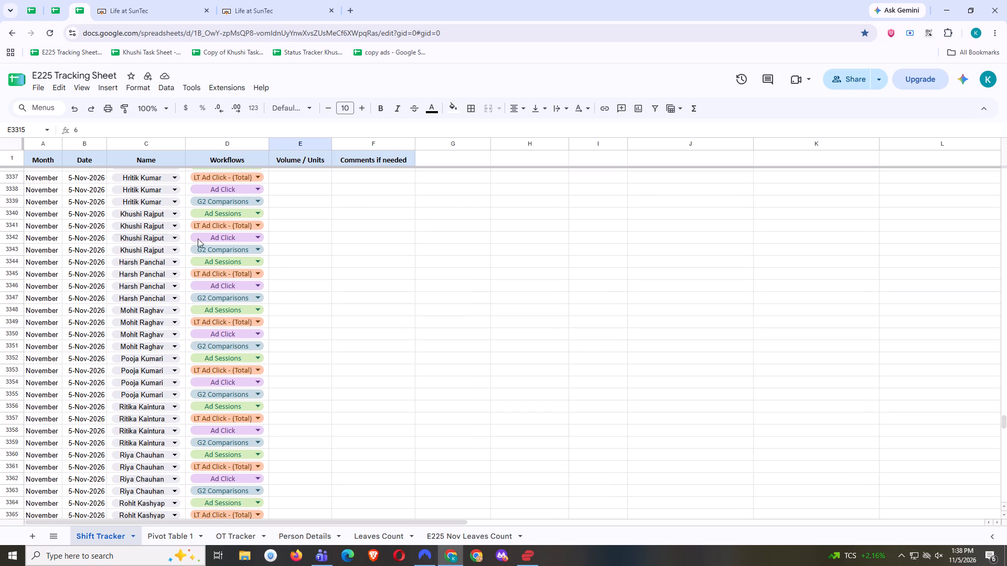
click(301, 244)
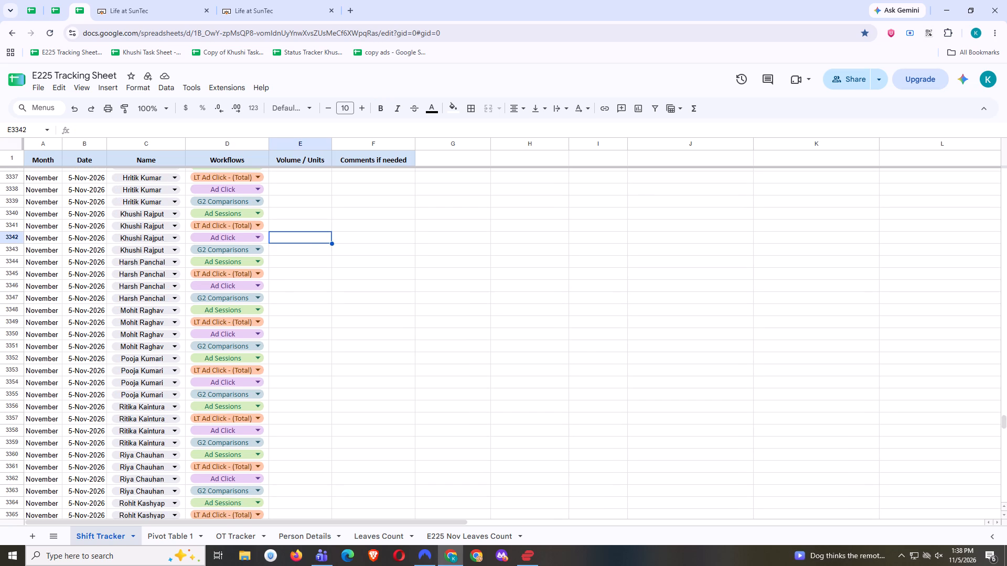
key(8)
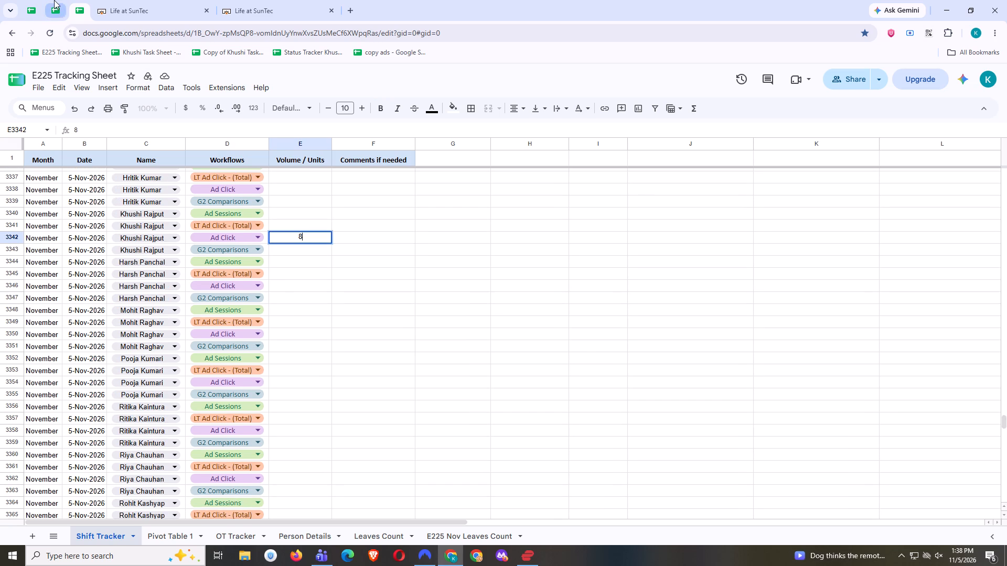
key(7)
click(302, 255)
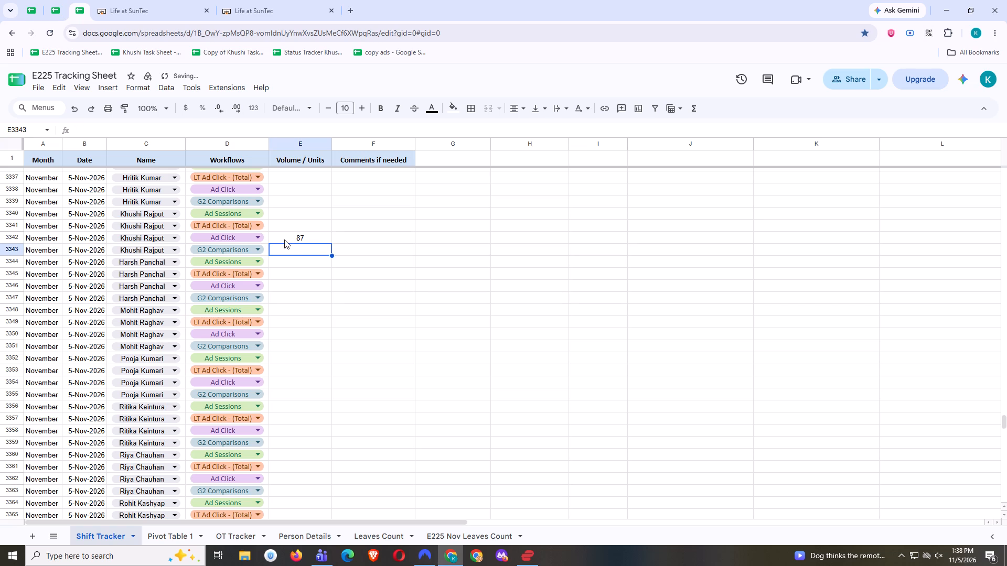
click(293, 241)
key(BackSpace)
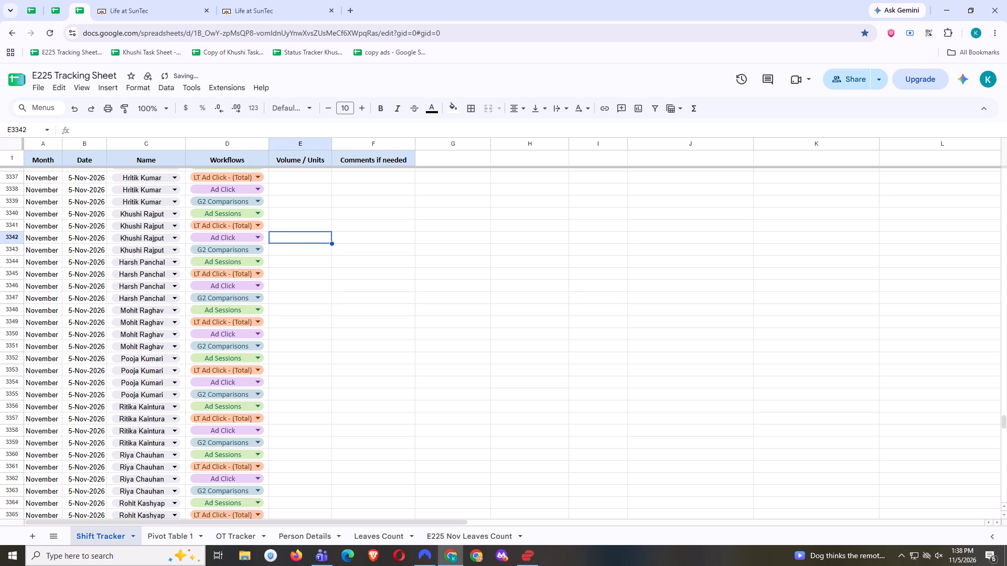
Using the Manual totals in copy ads' Fill Details, enter Khushi's 5-Nov volumes: Ad Sessions 94, LT Ad Click 18, Ad Click 87, G2 Comparisons 6.
click(281, 217)
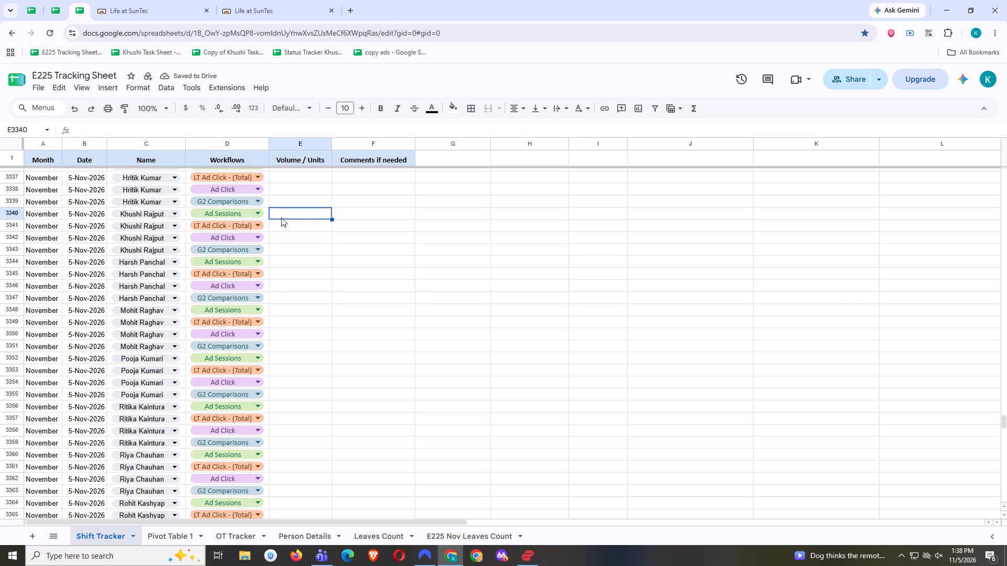
click(26, 19)
scroll(221, 426, up, 5)
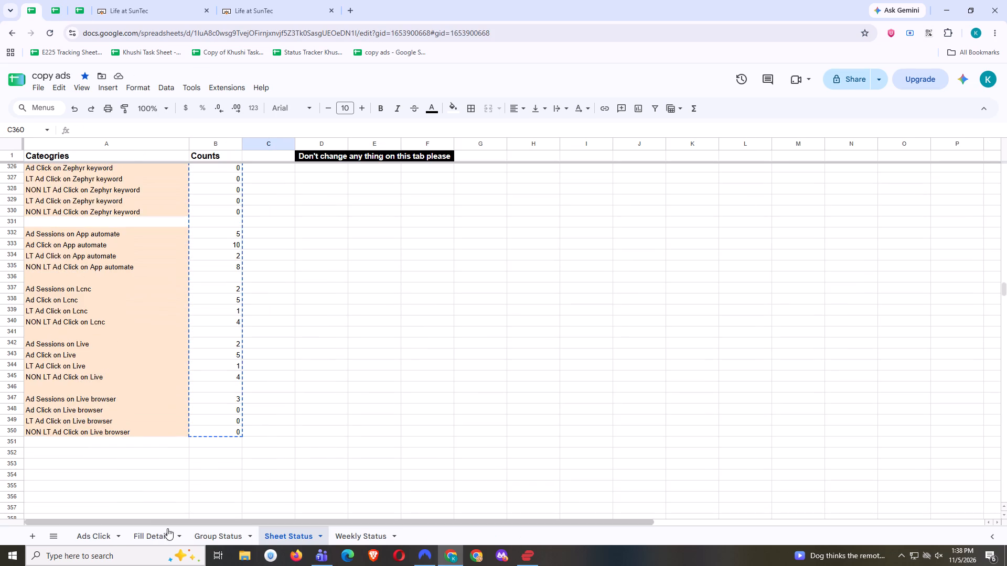
click(156, 541)
scroll(284, 428, up, 5)
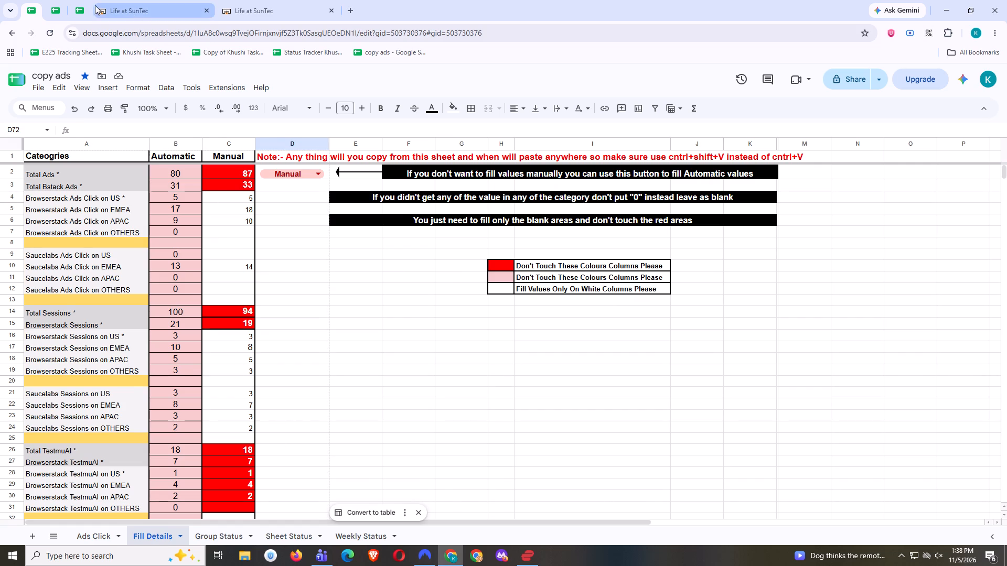
click(77, 0)
key(9)
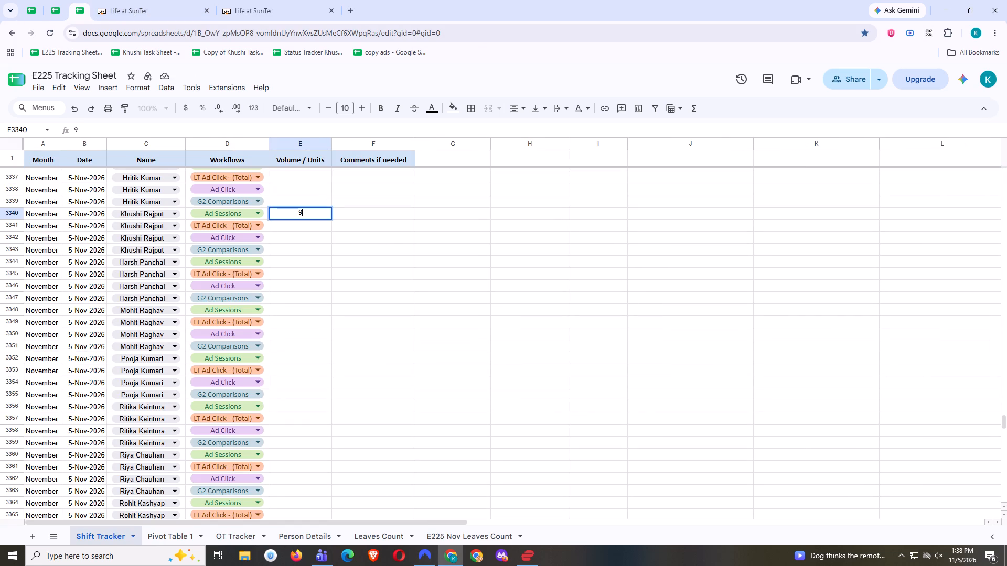
key(4)
click(310, 230)
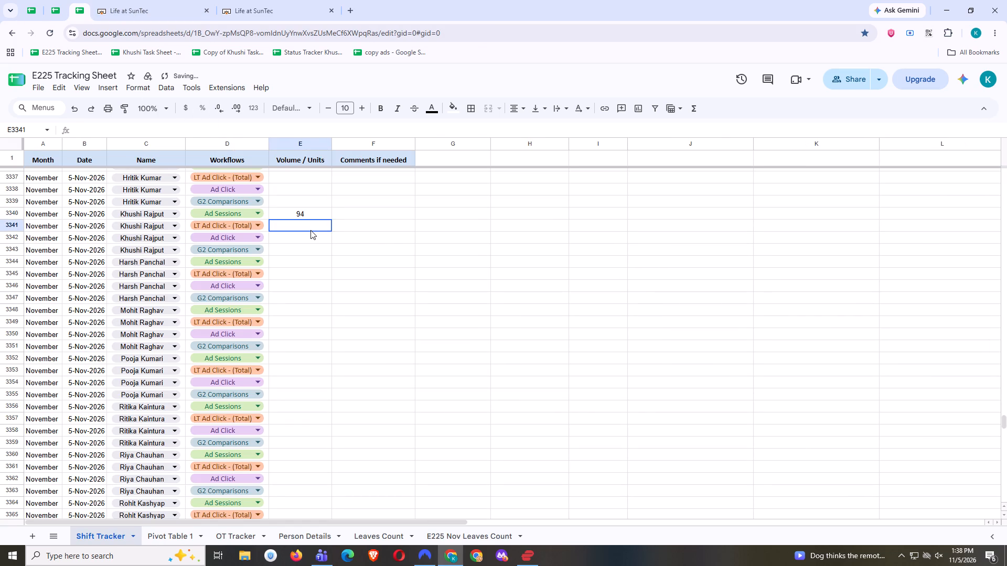
key(1)
key(8)
click(309, 242)
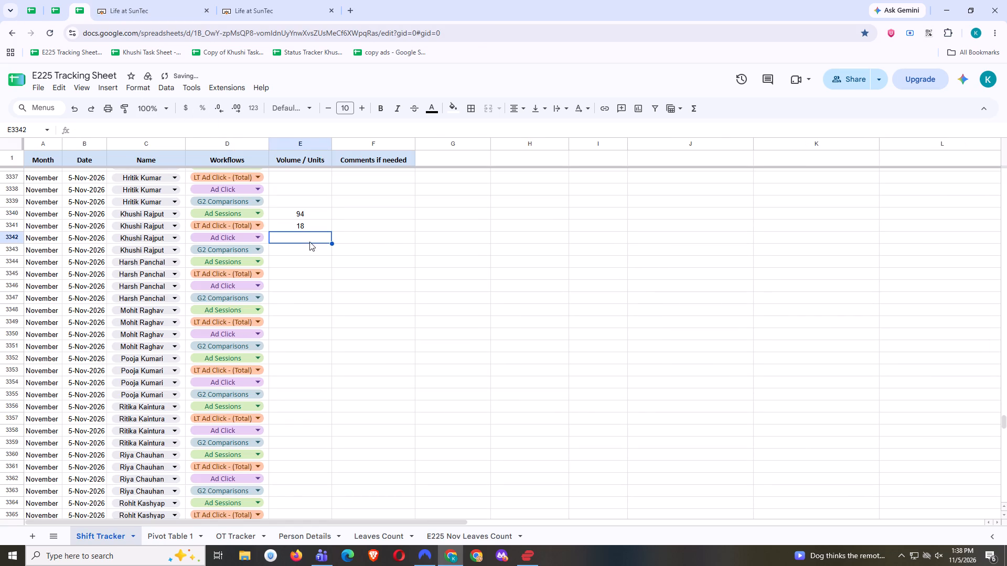
key(8)
key(7)
click(312, 246)
key(0)
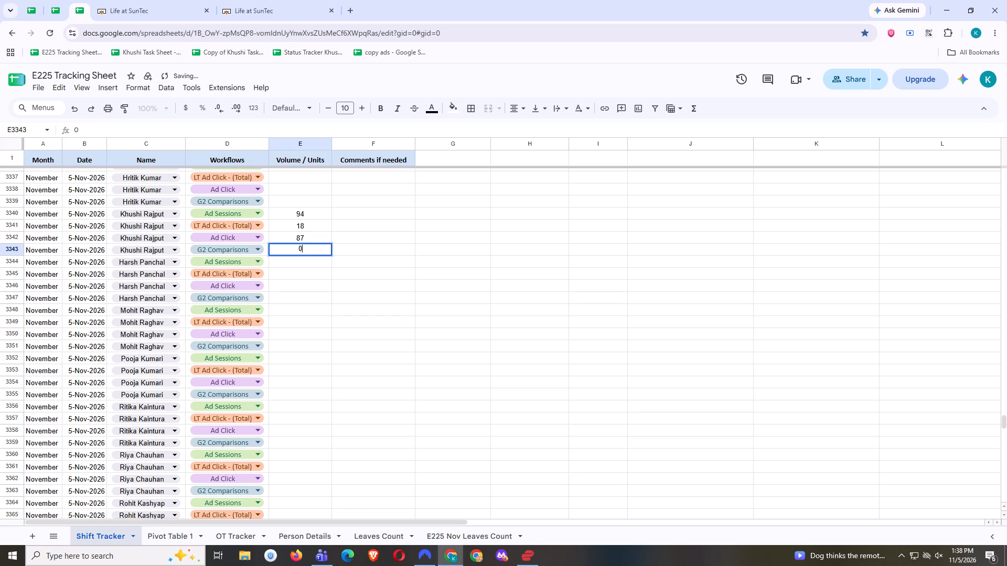
key(6)
click(363, 253)
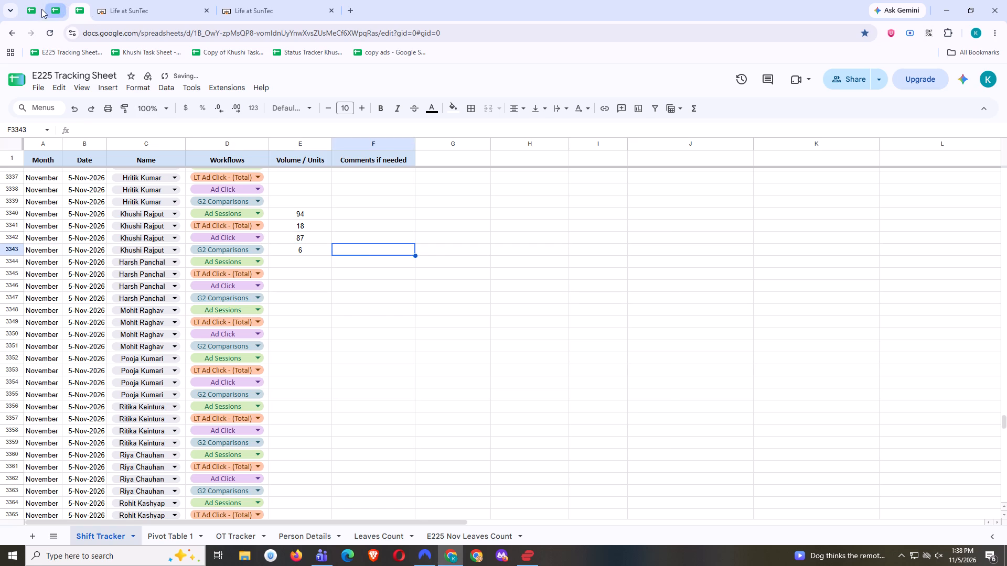
In the SunTec timesheet form, choose client code E225, project E225-NM031, project task Google Ads Click and 4 hours.
click(36, 12)
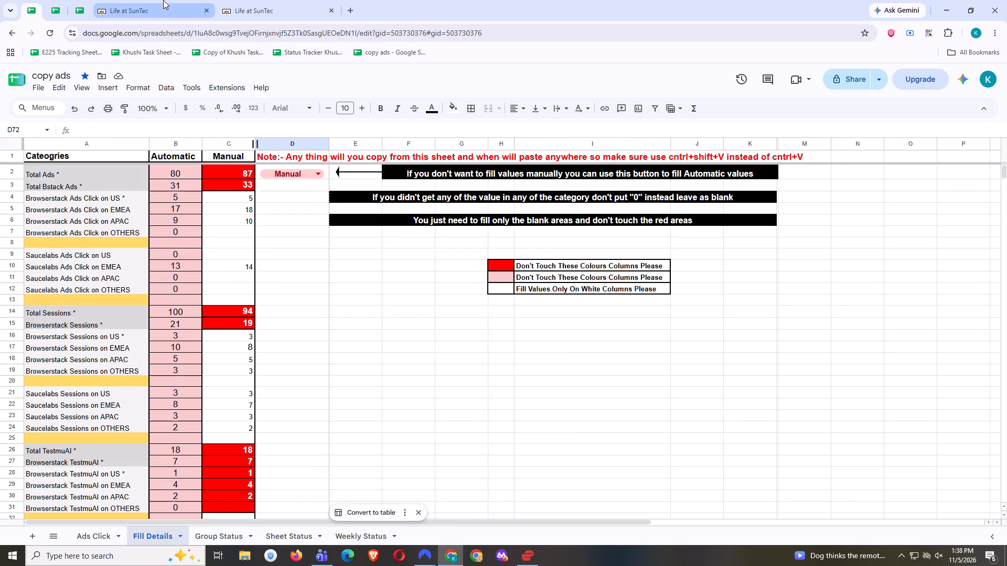
click(217, 12)
click(120, 236)
click(120, 233)
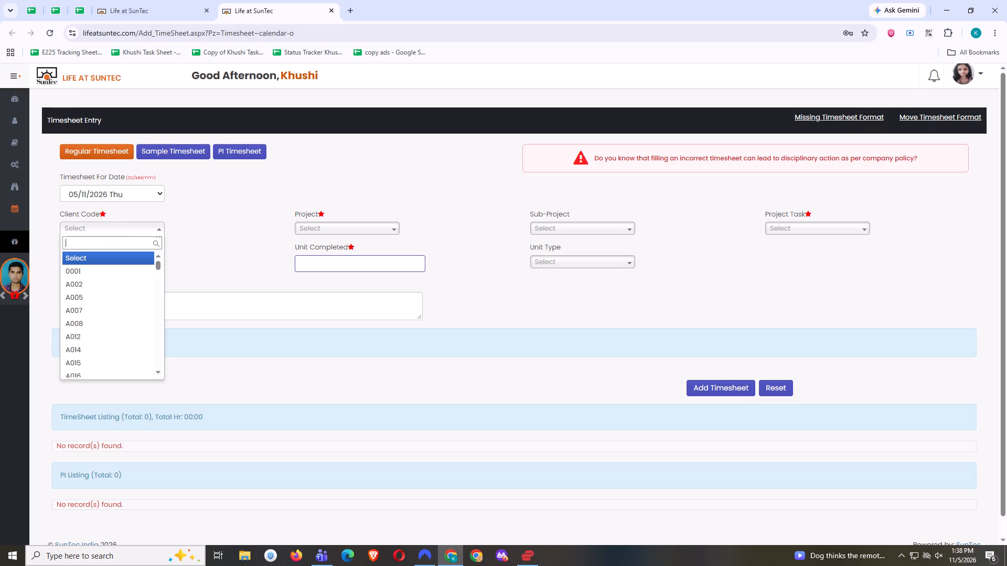
key(e)
text(225)
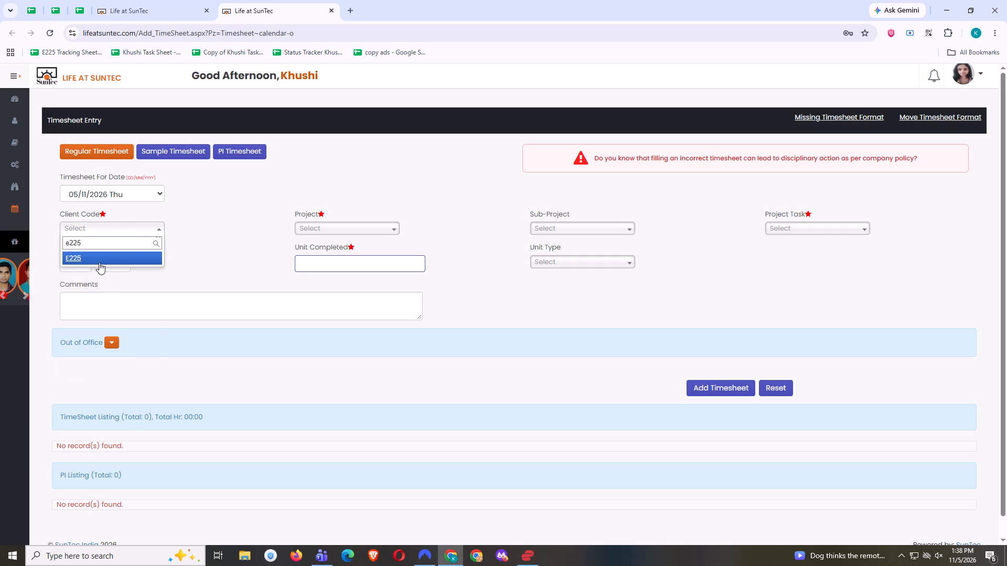
click(99, 258)
click(318, 224)
click(318, 271)
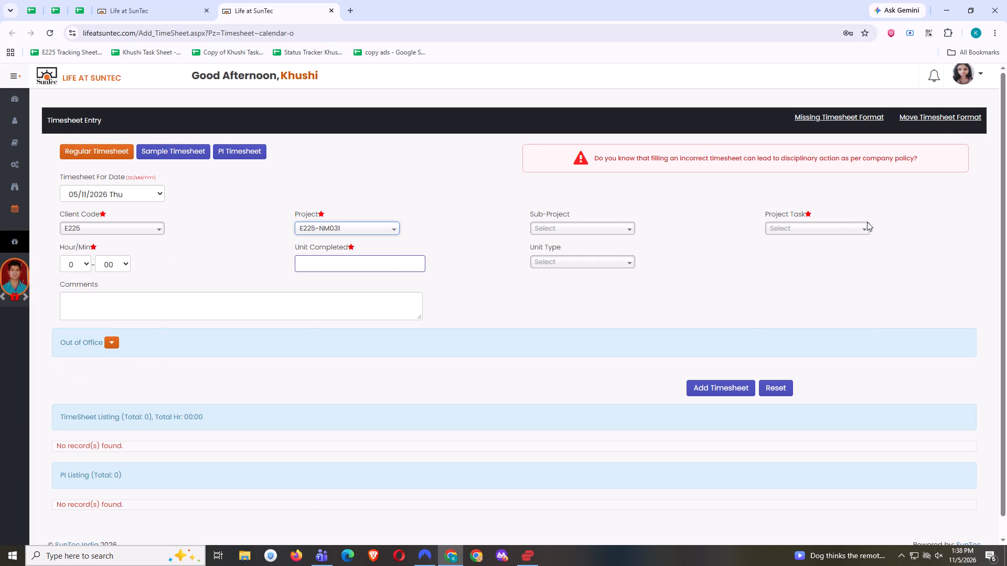
click(847, 228)
text(go)
key(o)
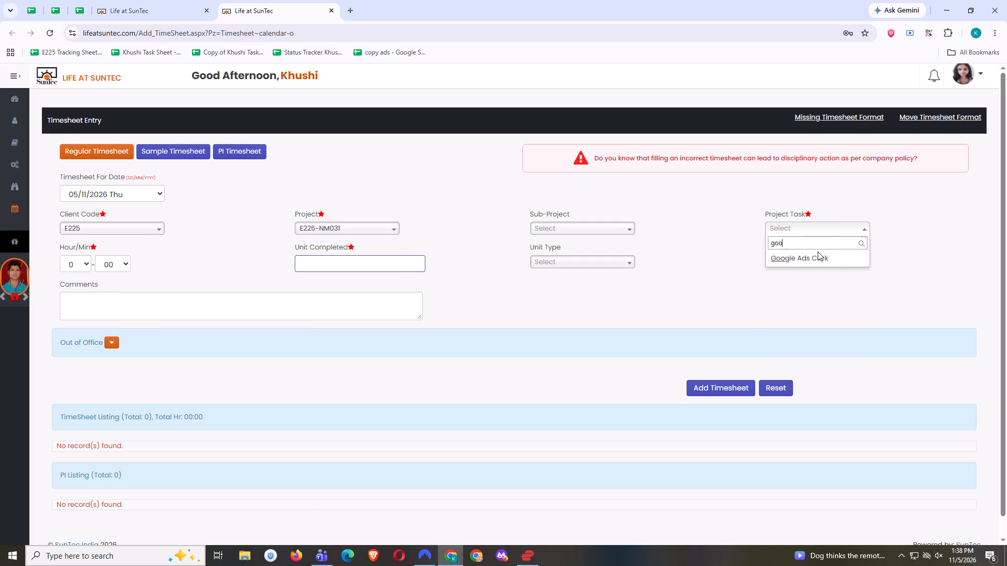
click(818, 252)
click(818, 259)
click(76, 276)
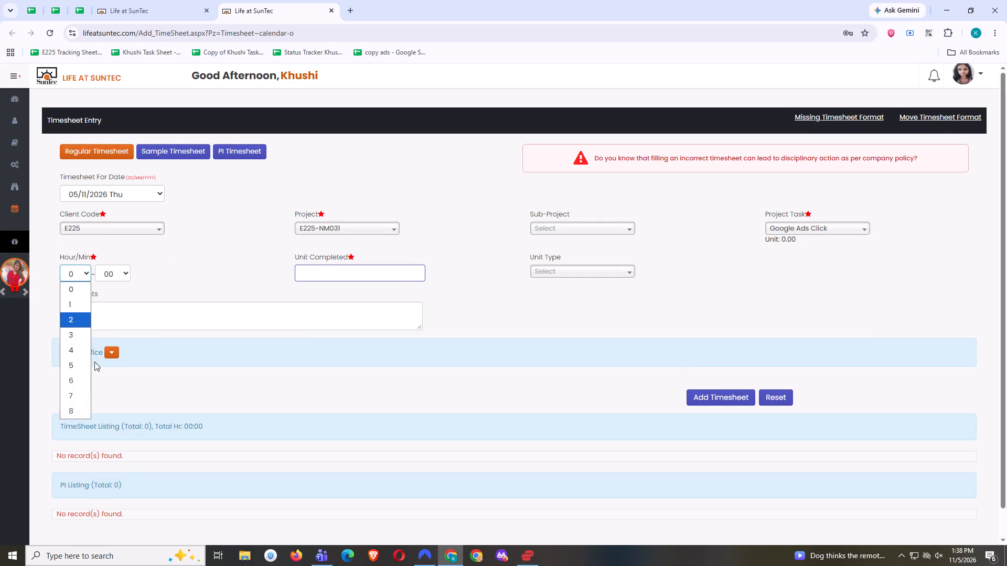
click(80, 348)
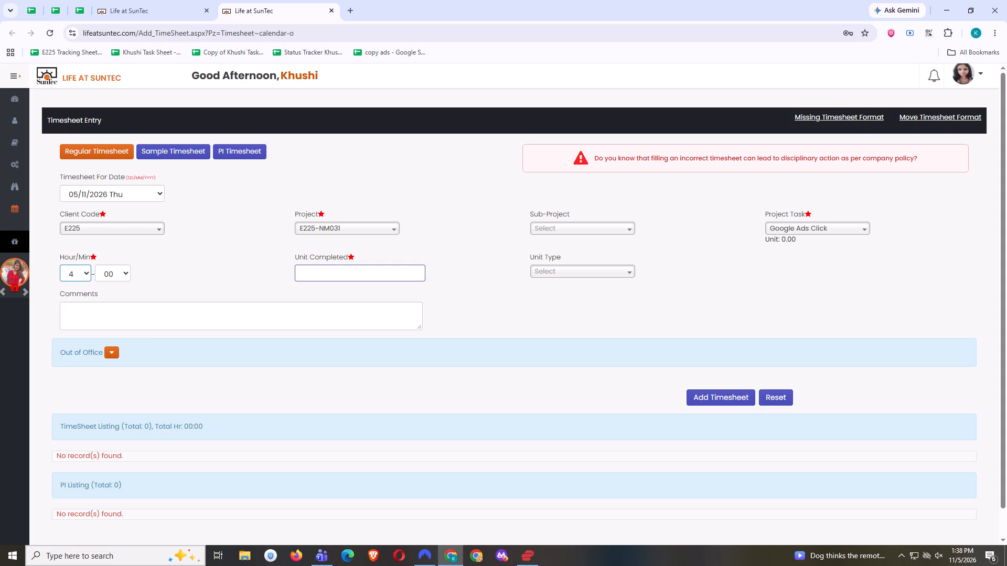
Enter "Ads Click : 87" as the first line of the timesheet comments, checking the total in copy ads.
click(164, 317)
key(shift+a)
key(d)
key(s)
key(space)
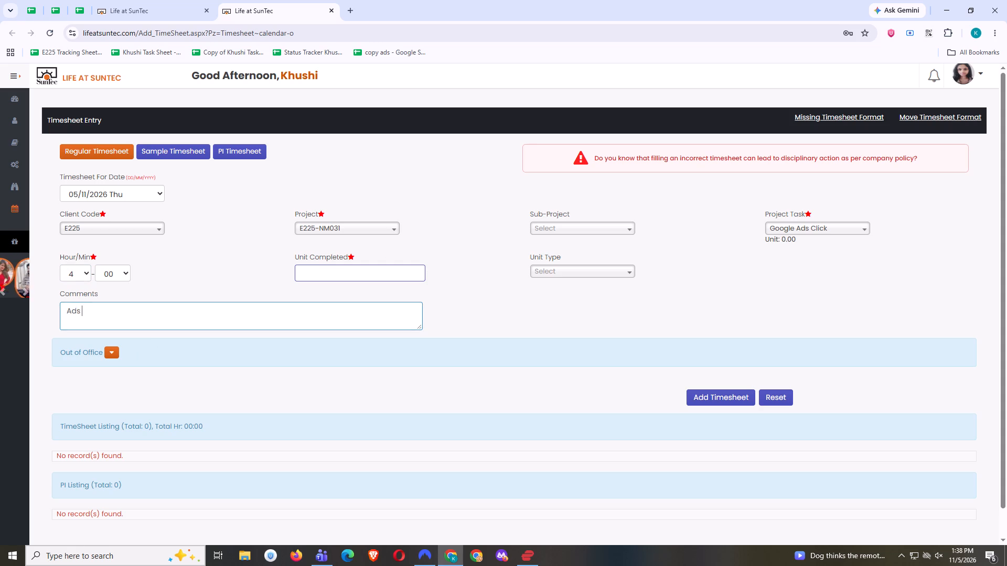
text(Cli)
key(c)
text(k :)
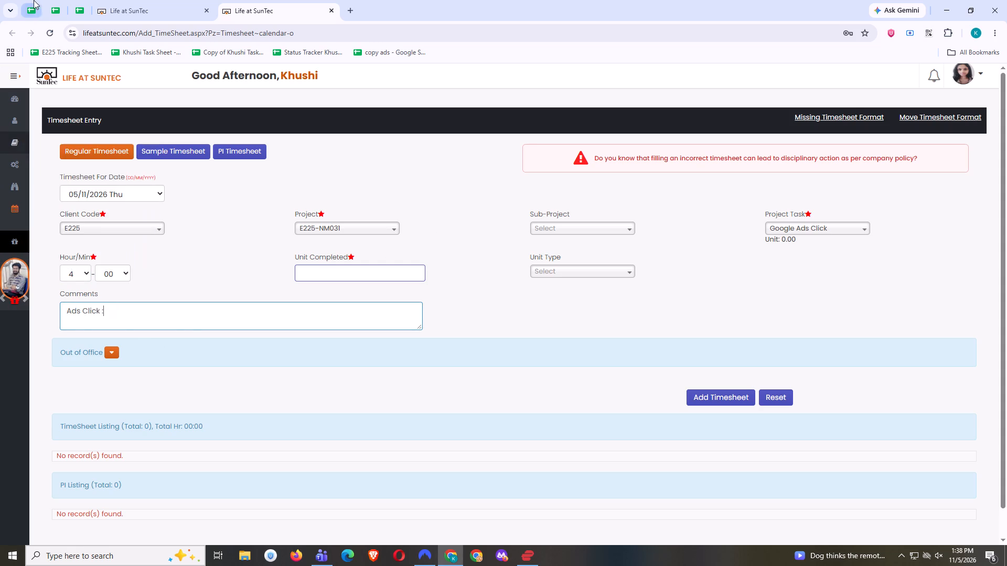
click(40, 0)
click(277, 15)
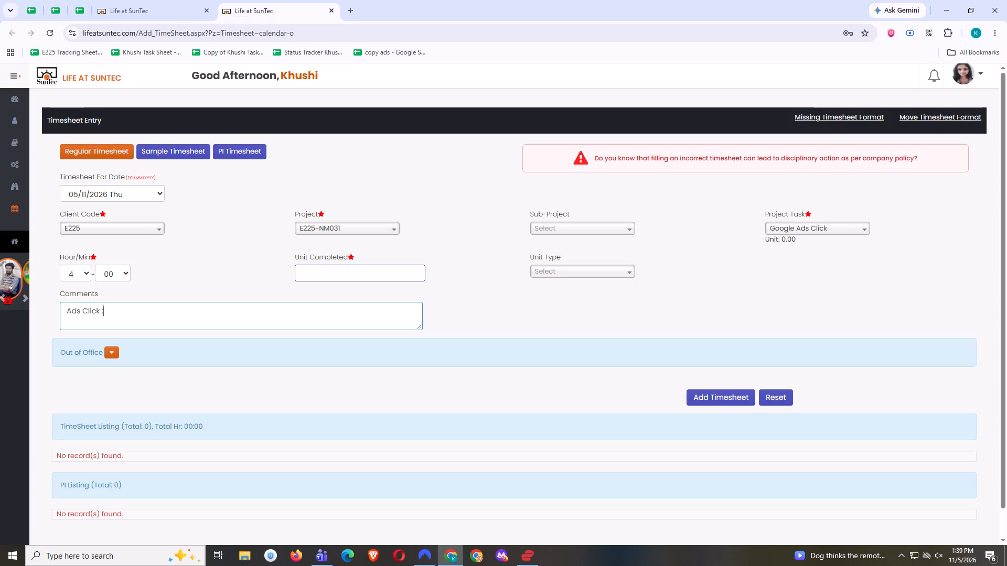
key(space)
key(8)
key(7)
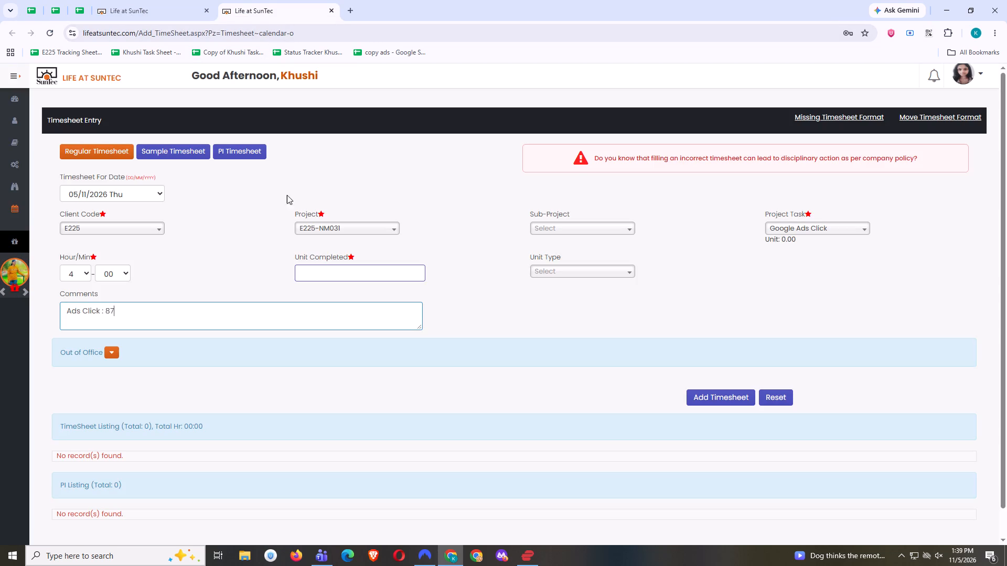
Add a second comment line reading "G2 : 06".
key(Return)
text(G2)
key(space)
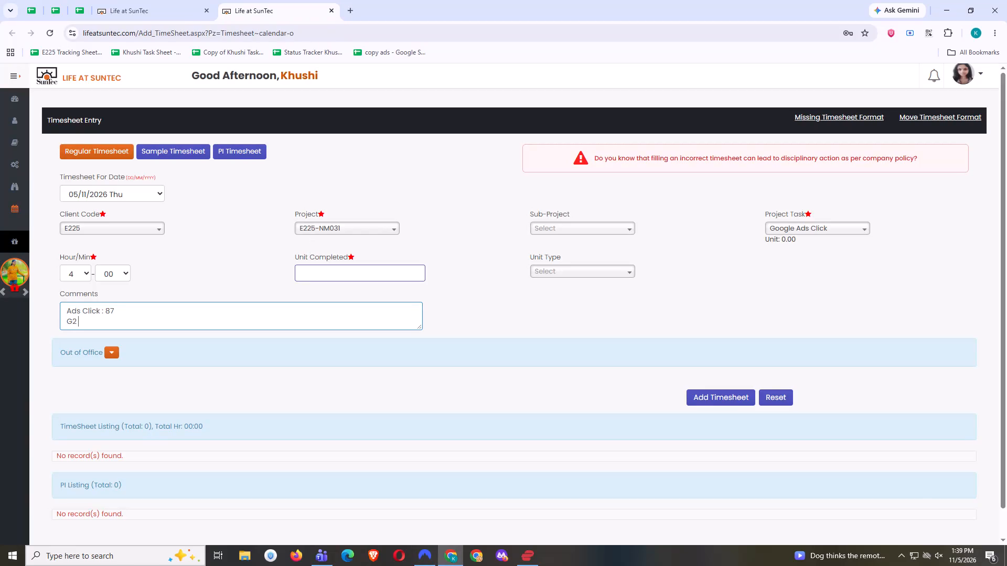
key(shift+colon)
key(space)
text(0)
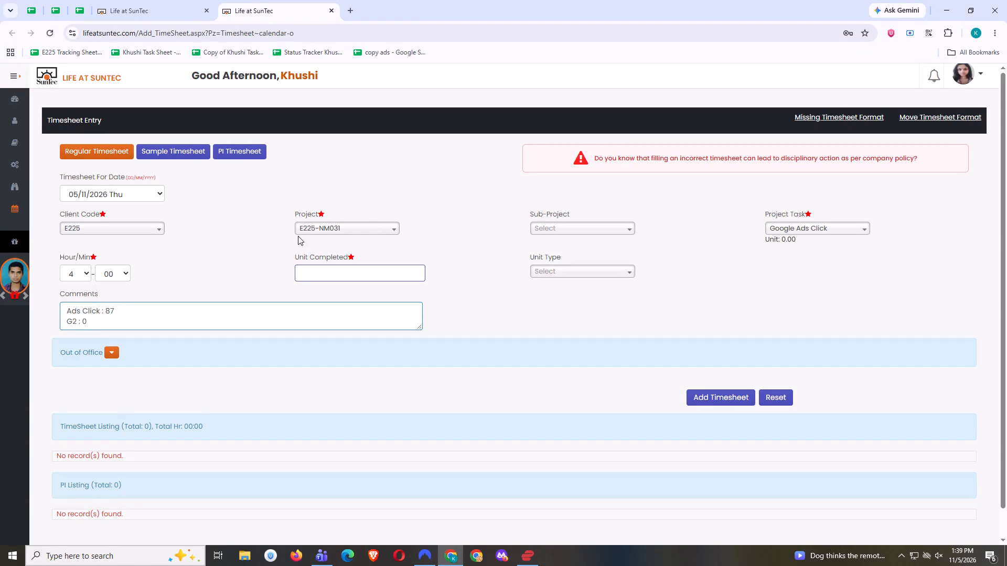
key(6)
Set the units completed to 93 and add the Google Ads Click entry to the timesheet.
click(318, 272)
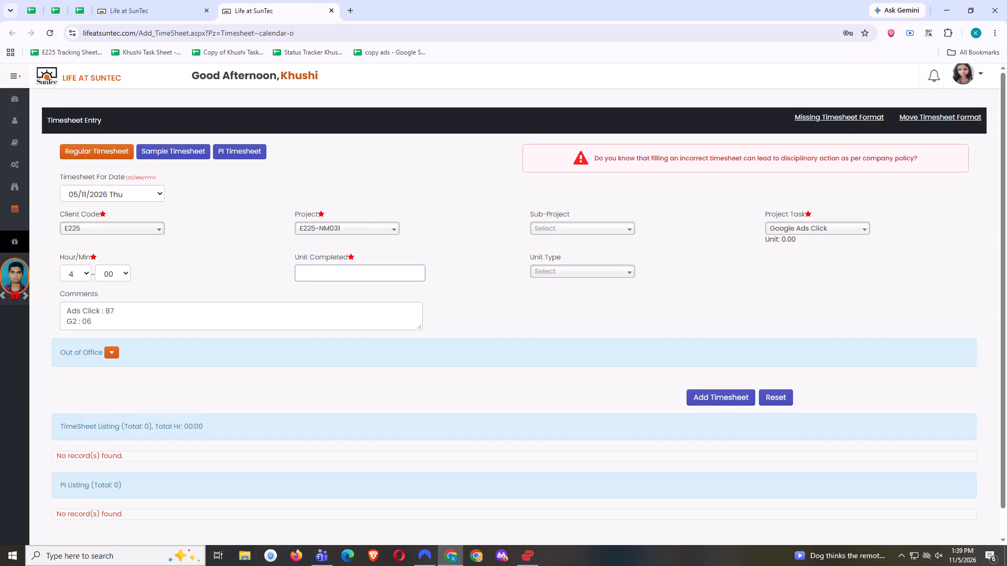
key(9)
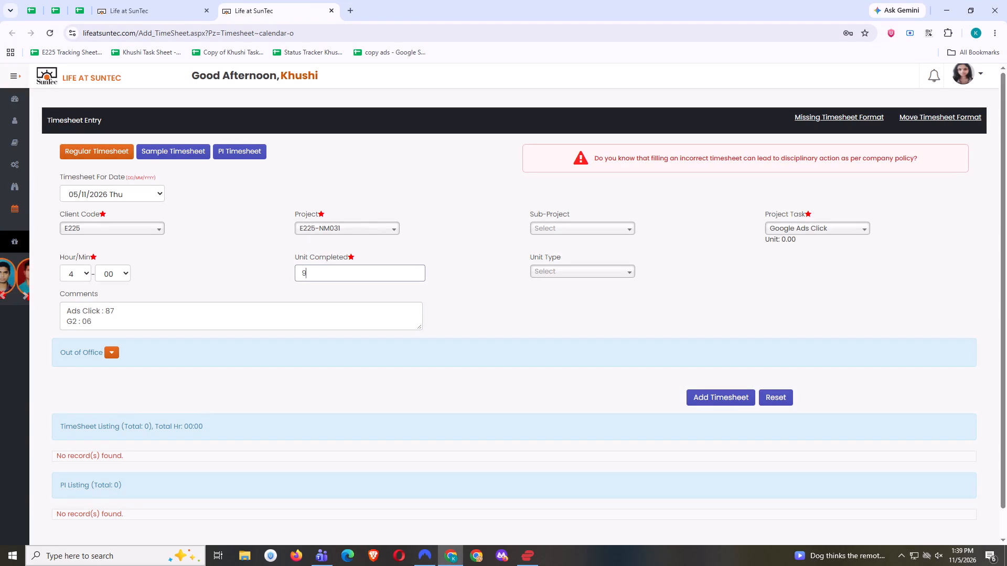
key(3)
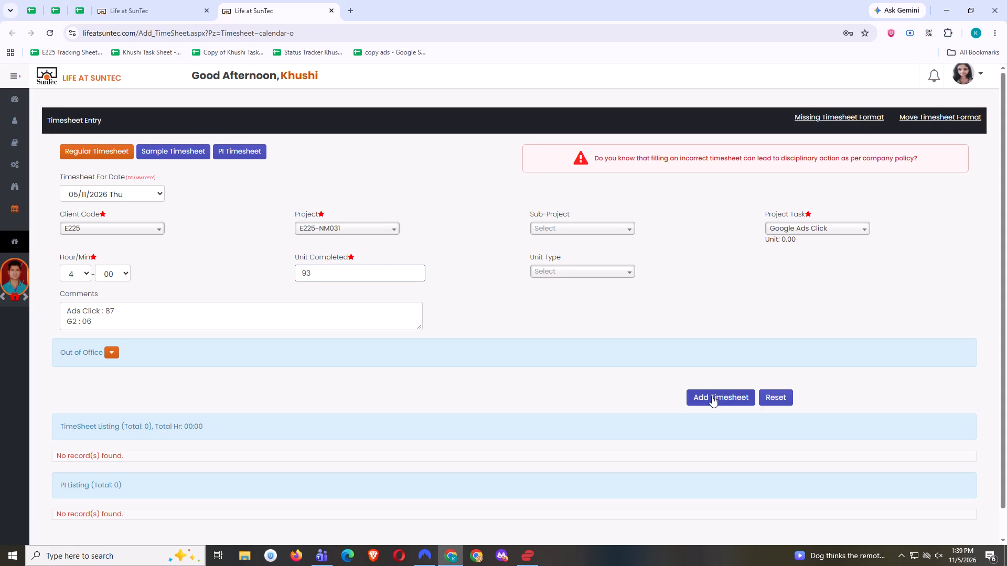
click(712, 396)
In the timesheet's Out of Office section, set the criteria to Leave with 4 hours.
click(111, 358)
click(127, 396)
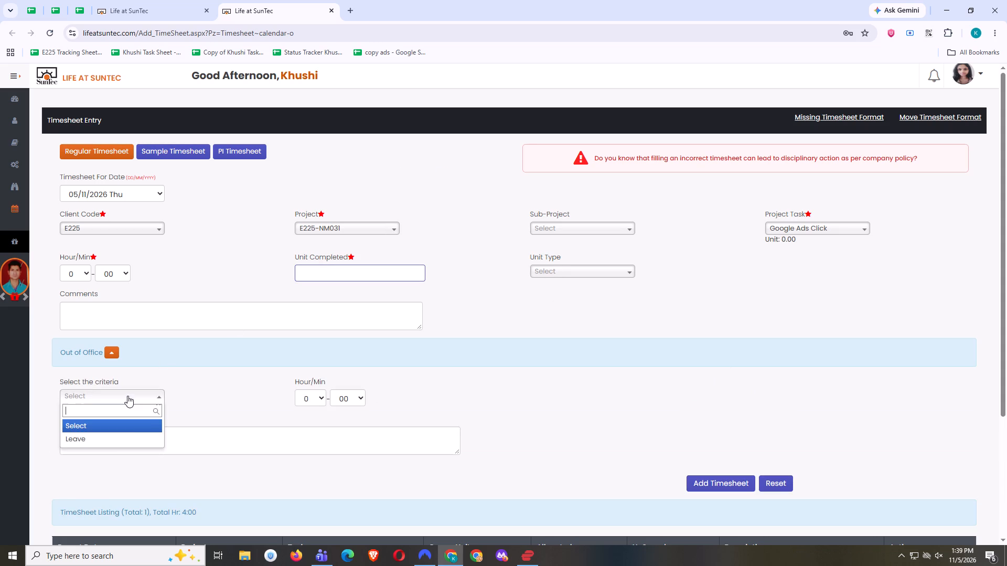
click(114, 440)
click(316, 399)
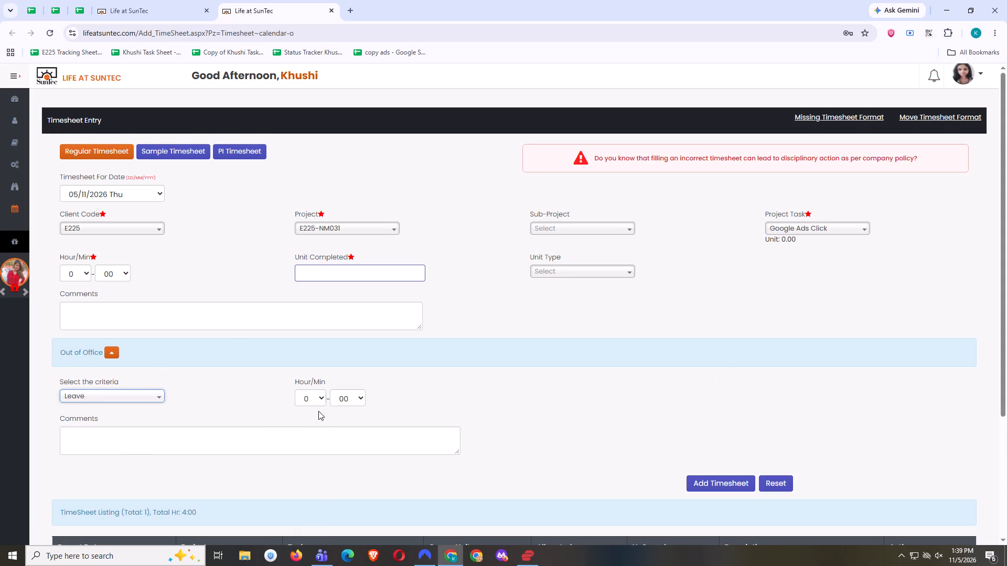
click(310, 481)
Enter "half day" as the Out of Office comment and add the leave entry to the timesheet.
click(241, 451)
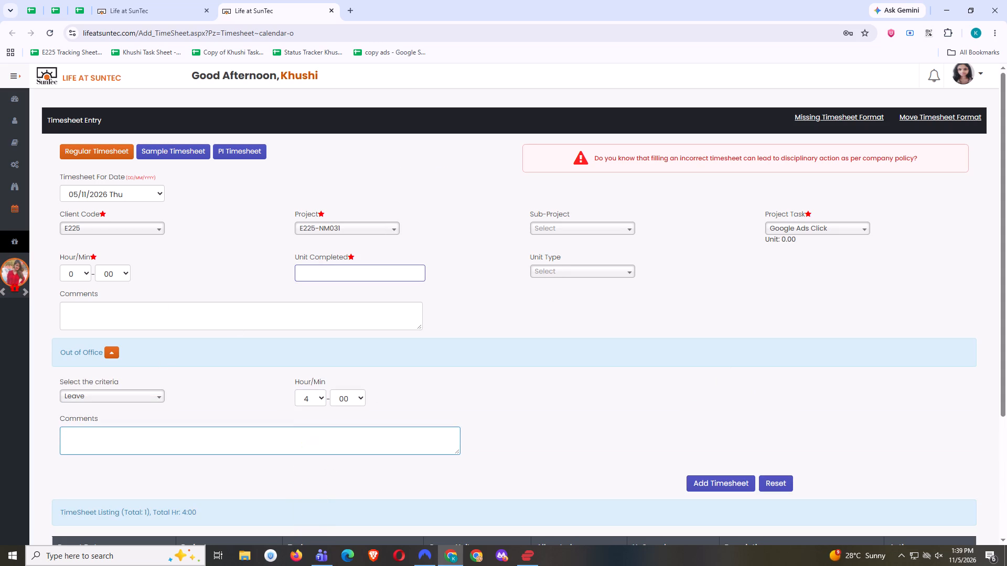
key(h)
key(a)
key(l)
key(f)
key(space)
key(d)
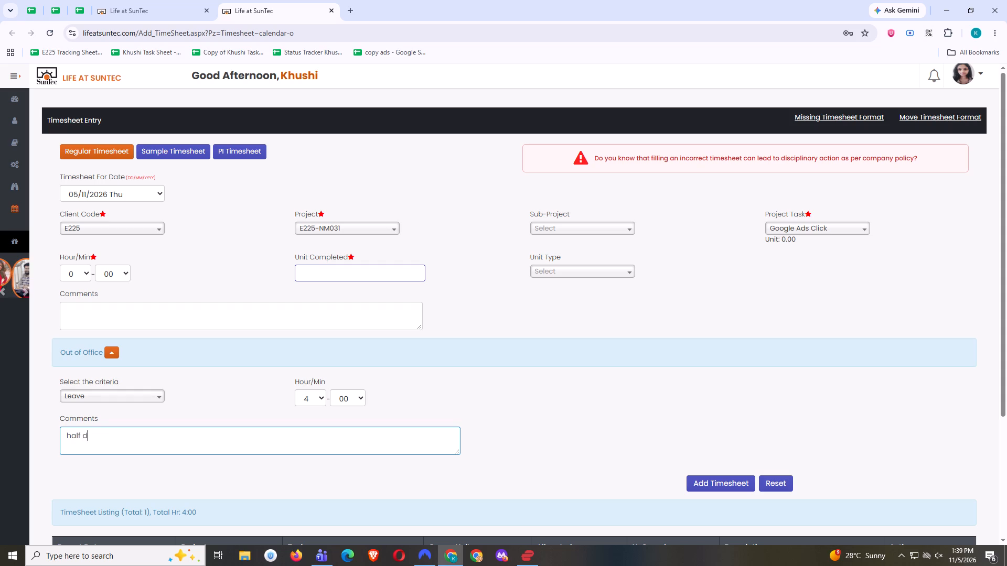
key(a)
key(y)
scroll(322, 452, down, 2)
click(720, 375)
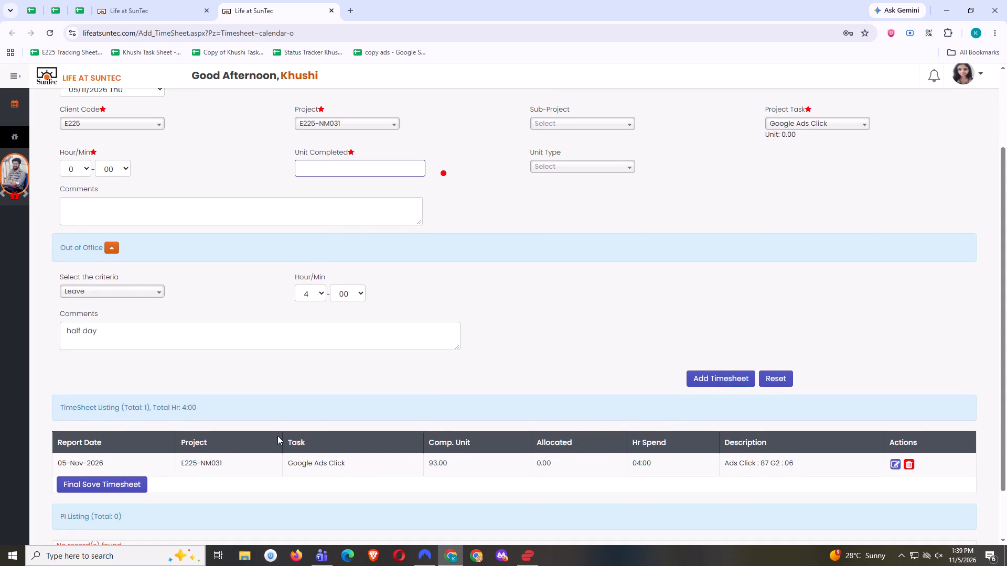
Submit the 5 November timesheet with the final save.
click(128, 508)
Reload the Life at SunTec dashboard to check that the 5 November timesheet is listed.
click(169, 4)
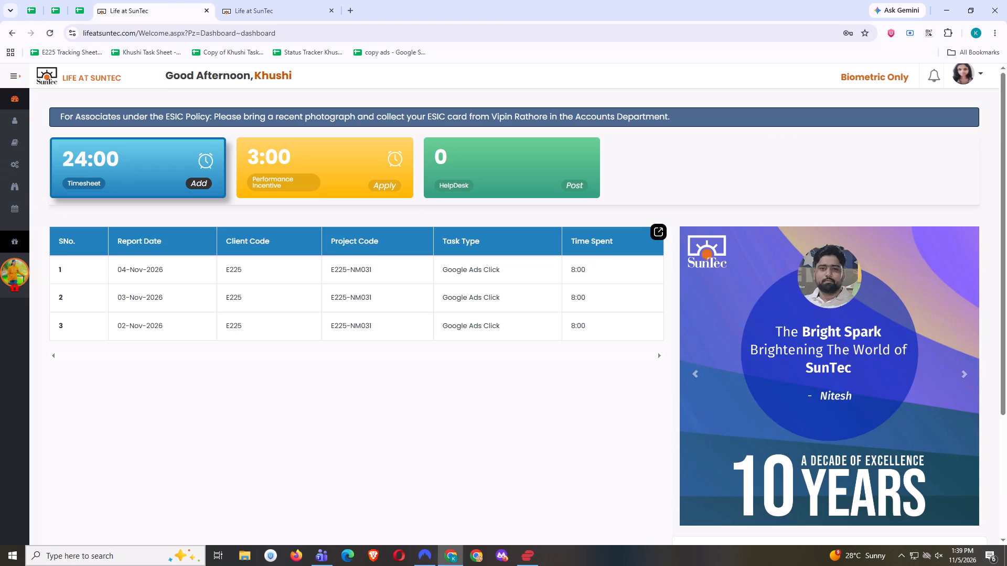
click(49, 37)
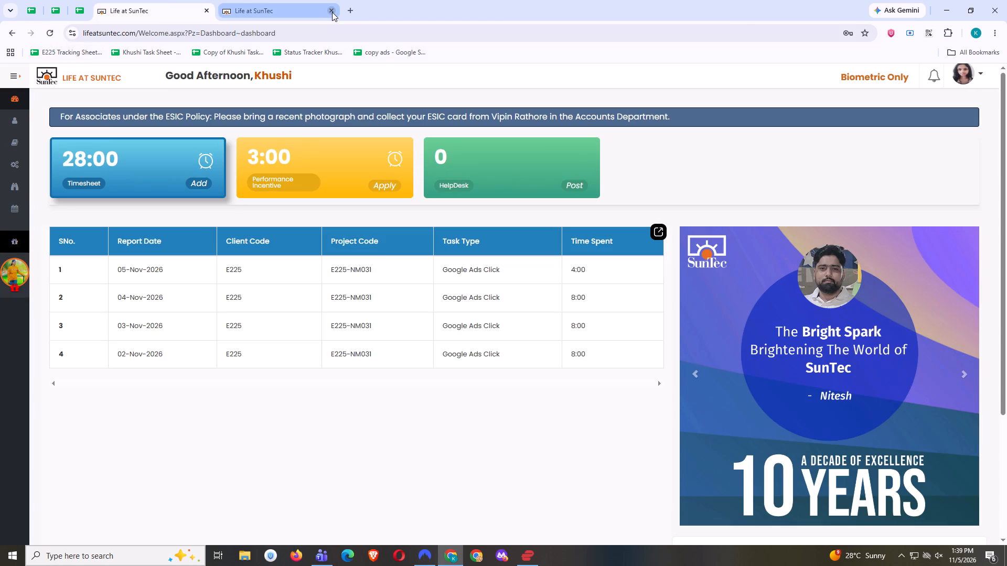
Close both Life at SunTec pages.
click(332, 12)
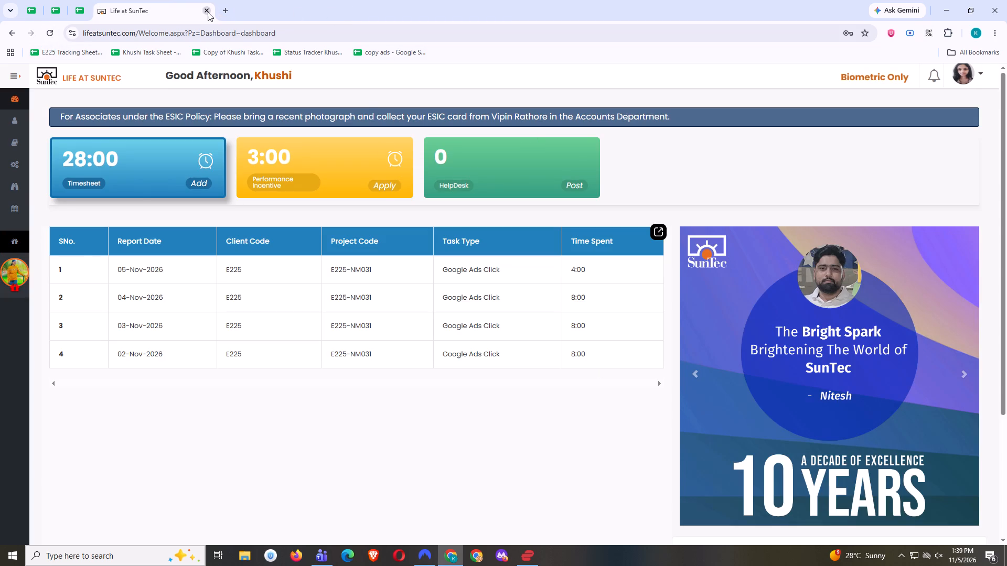
click(208, 12)
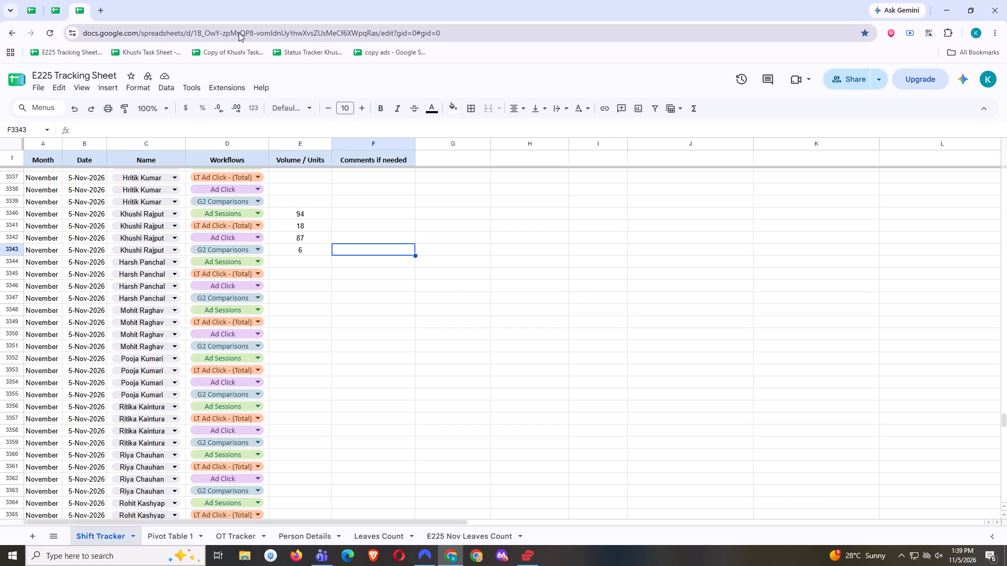
Open the bookmarked Copy of Khushi Task Sheet in place of the E225 Tracking Sheet.
click(230, 58)
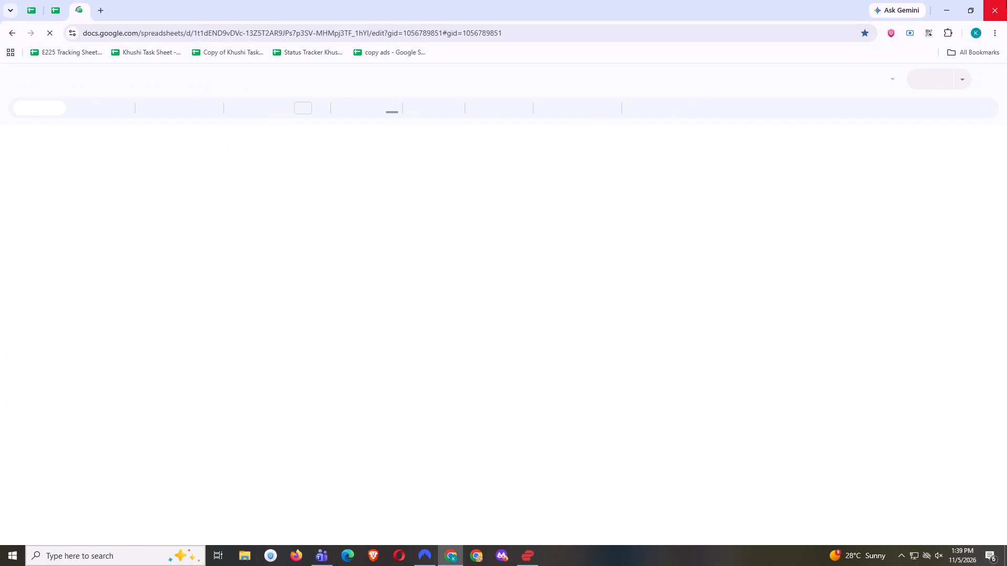
Close the browser and the Teams chat window, leaving the desktop clear.
click(1006, 0)
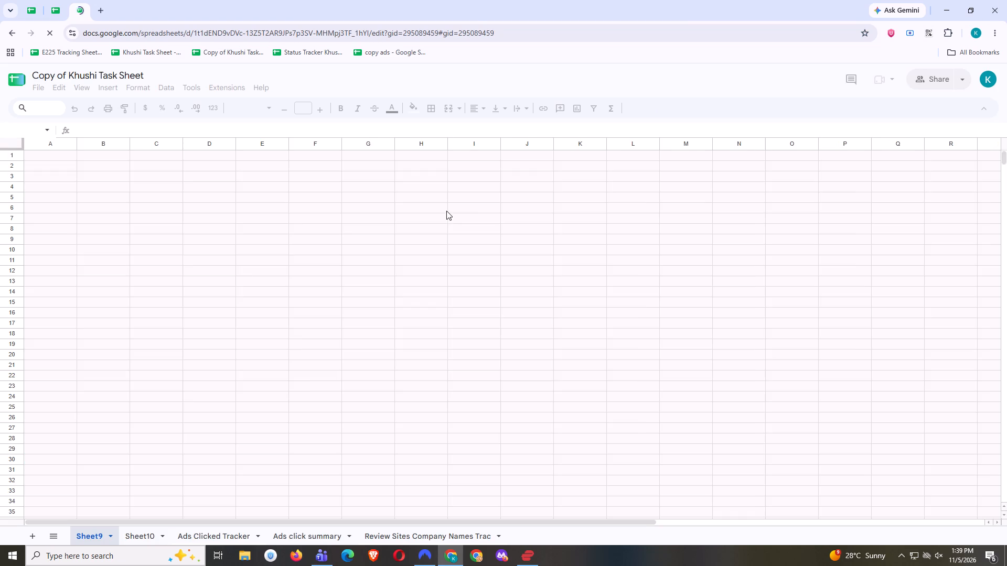
click(1006, 12)
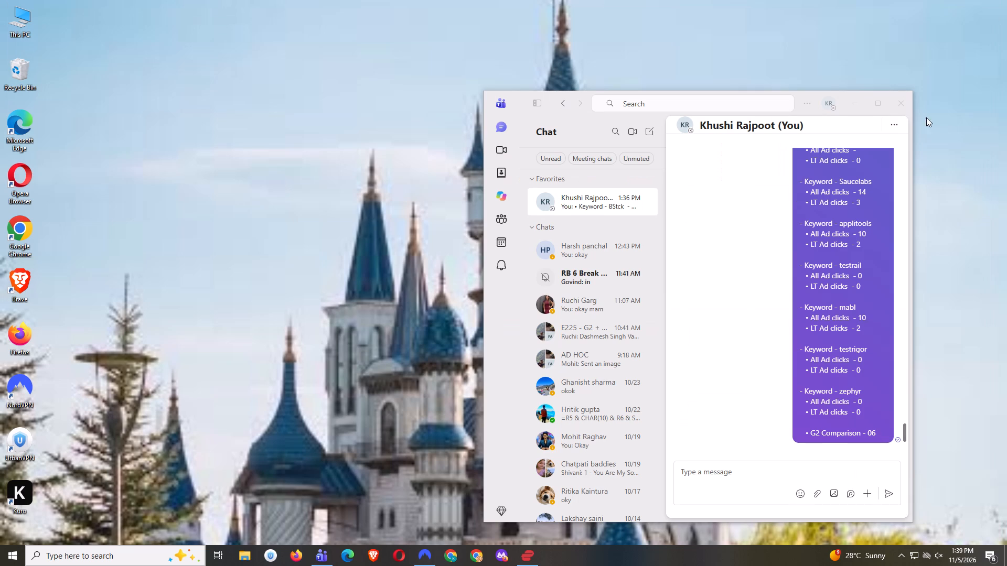
click(898, 104)
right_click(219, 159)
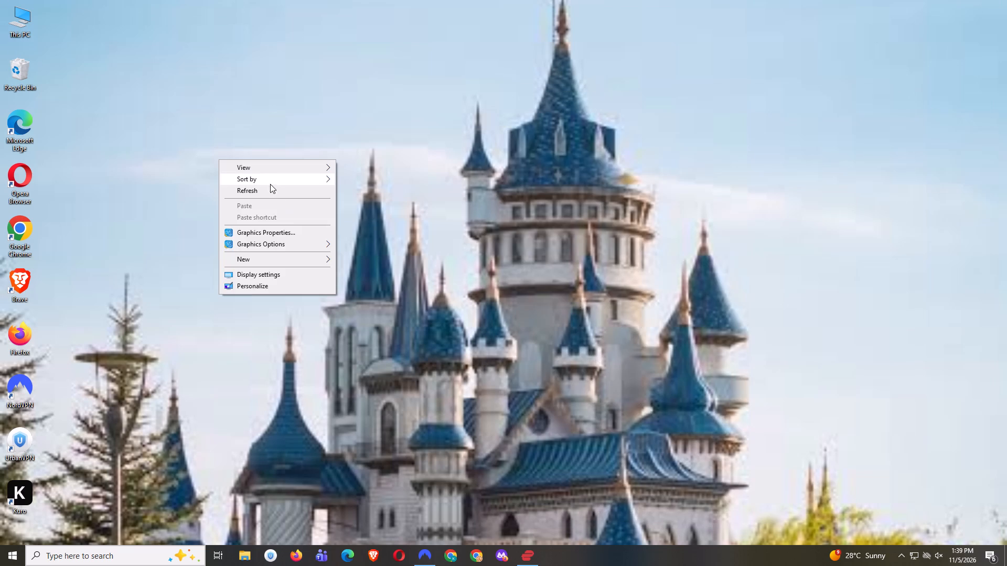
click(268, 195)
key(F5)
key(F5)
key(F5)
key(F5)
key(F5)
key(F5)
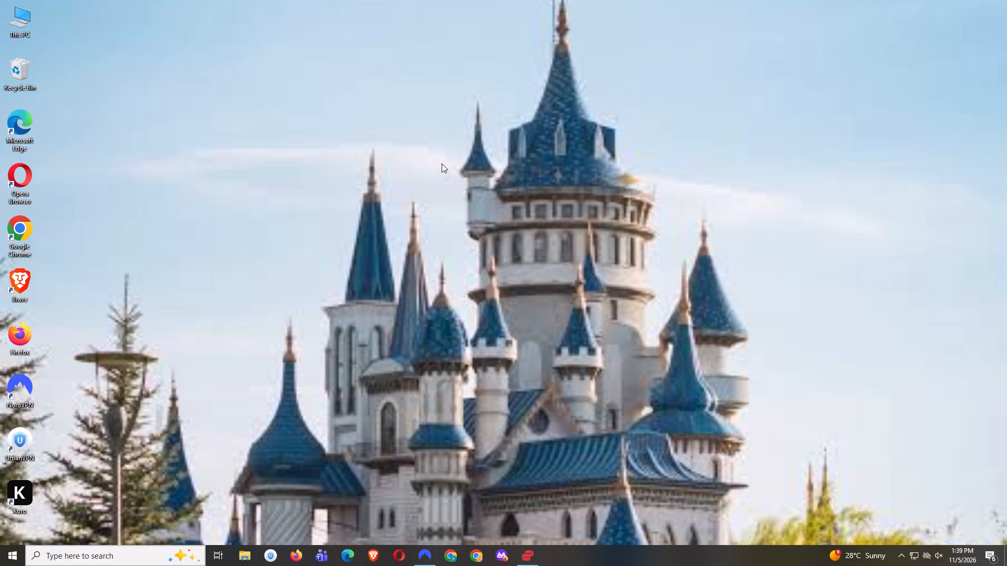